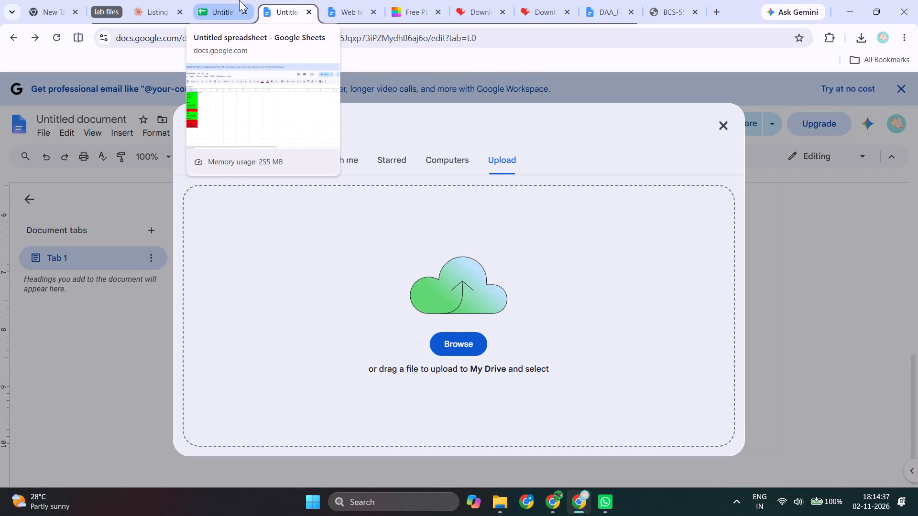
Open the DAA lab file document and review its front pages from the cover through to the List of Experiments.
click(348, 0)
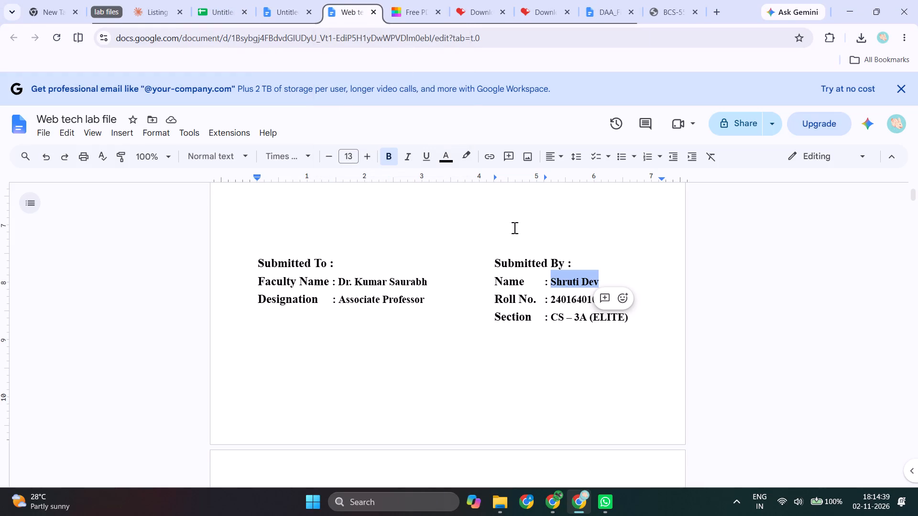
click(583, 0)
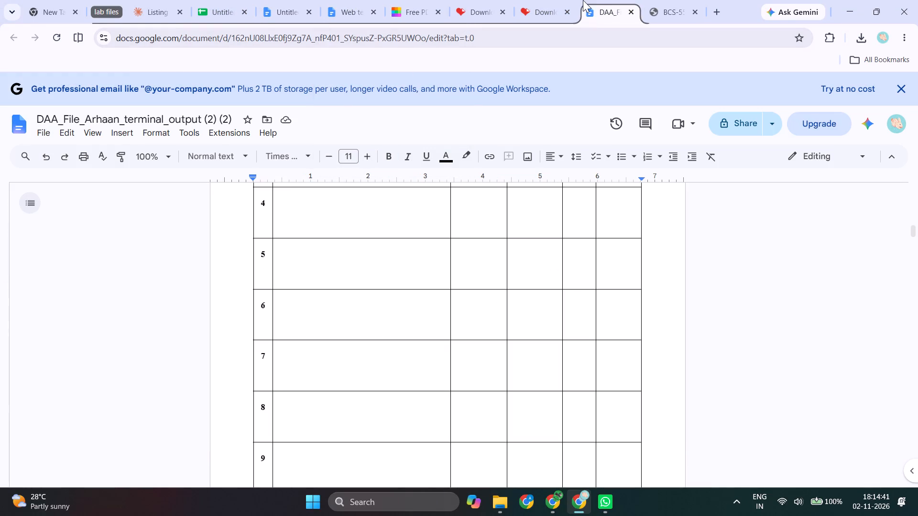
scroll(442, 280, up, 8)
scroll(442, 280, down, 1)
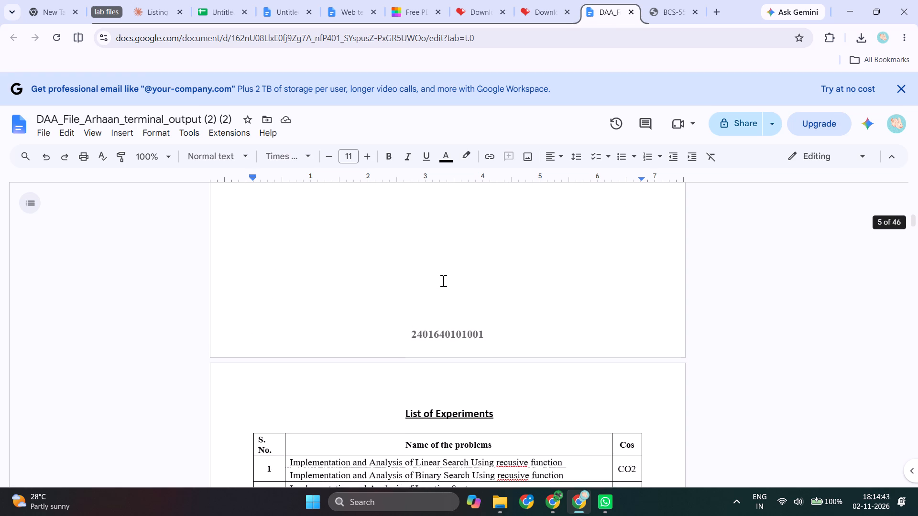
scroll(442, 280, down, 1)
scroll(442, 280, up, 8)
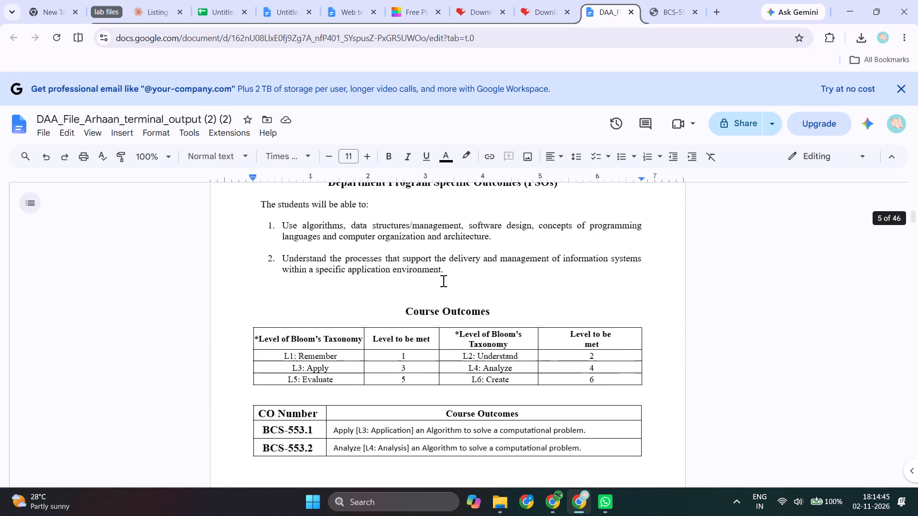
scroll(442, 280, up, 17)
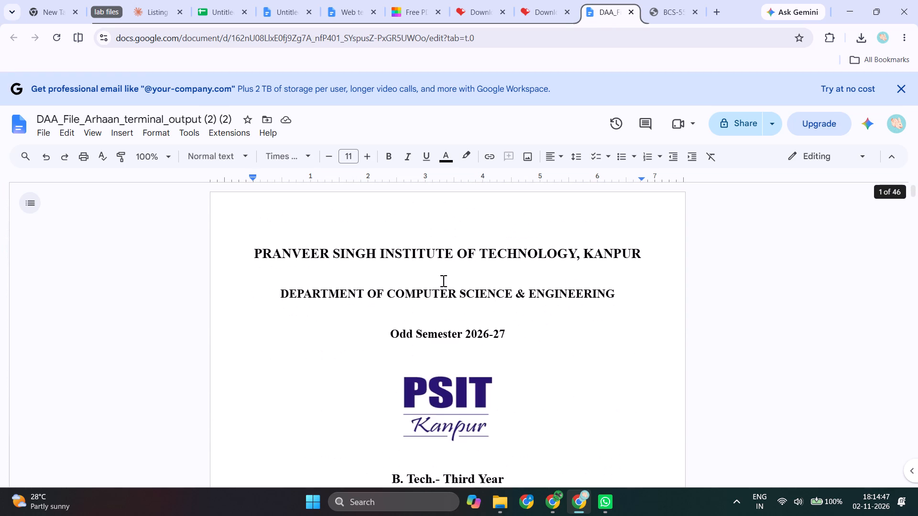
scroll(442, 280, up, 3)
scroll(442, 280, down, 6)
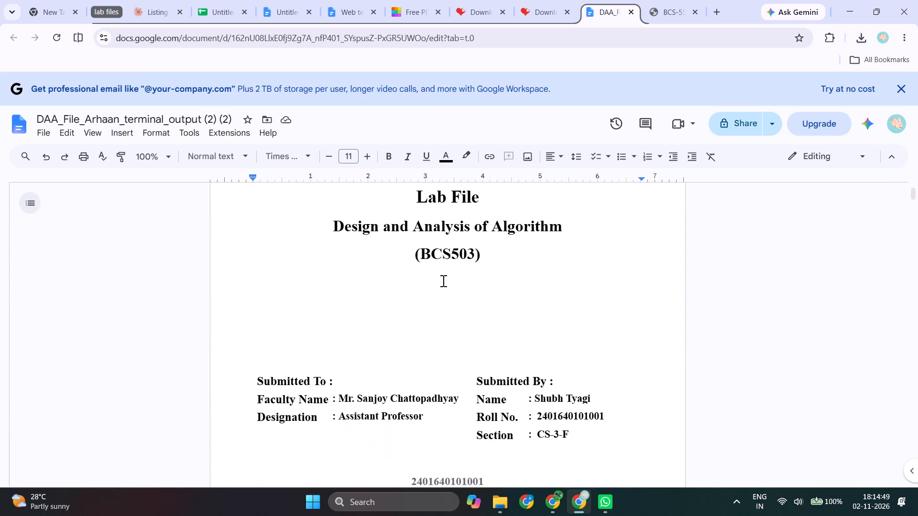
scroll(442, 280, down, 2)
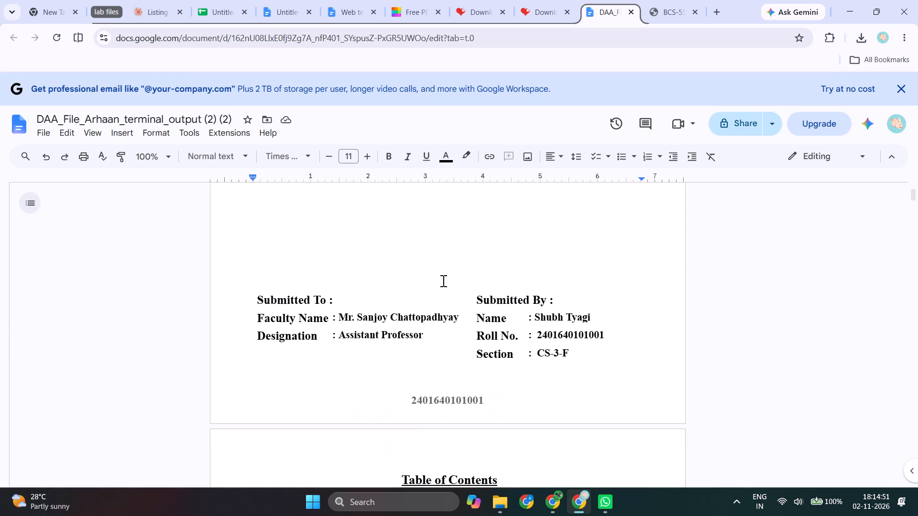
scroll(442, 280, down, 1)
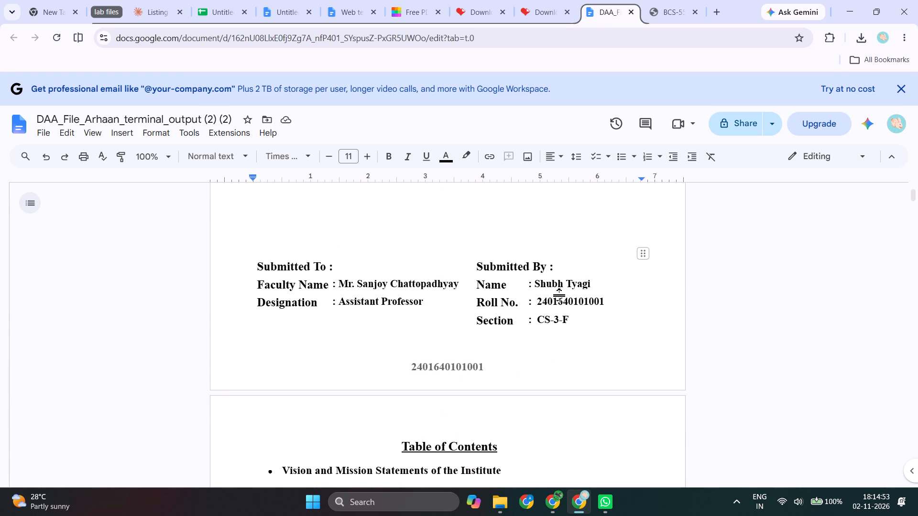
scroll(483, 312, down, 5)
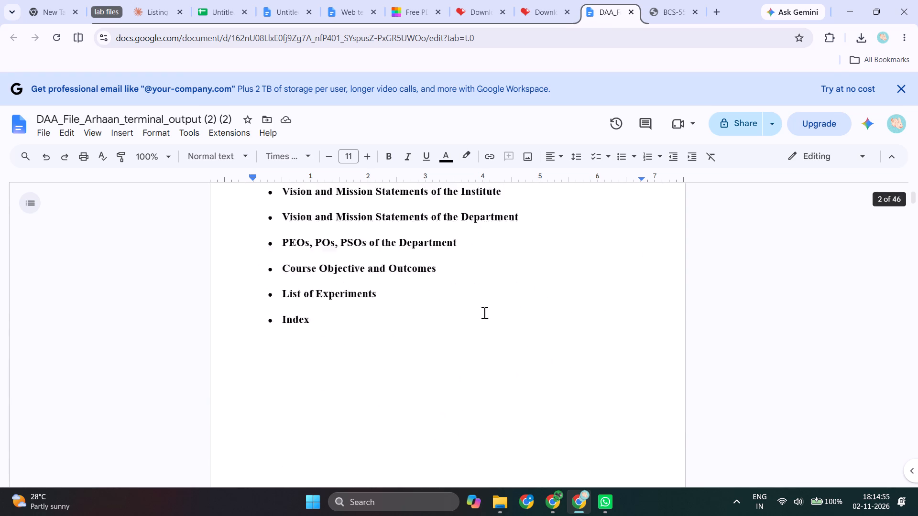
scroll(483, 312, down, 10)
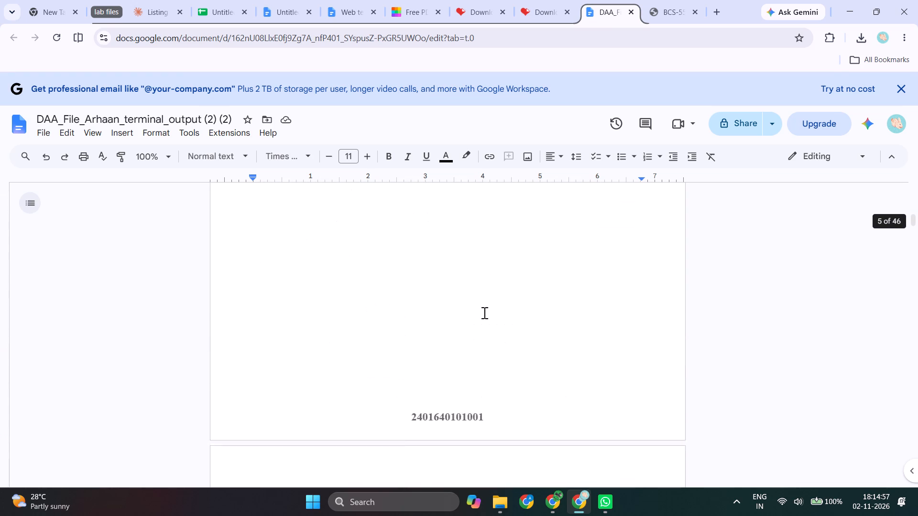
scroll(483, 312, right, 1)
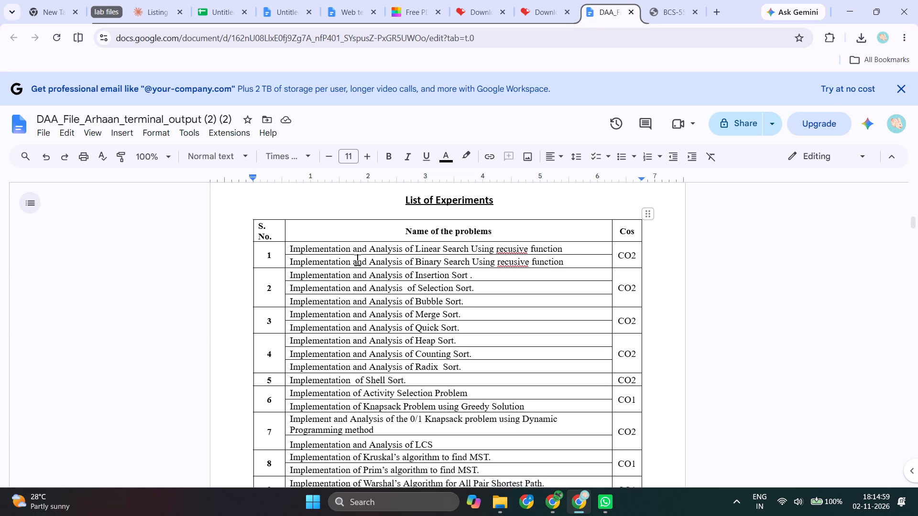
Copy the Linear Search and Binary Search entries from the List of Experiments into the INDEX table's Lab Experiment column, starting at row 1.
drag(290, 247, 469, 261)
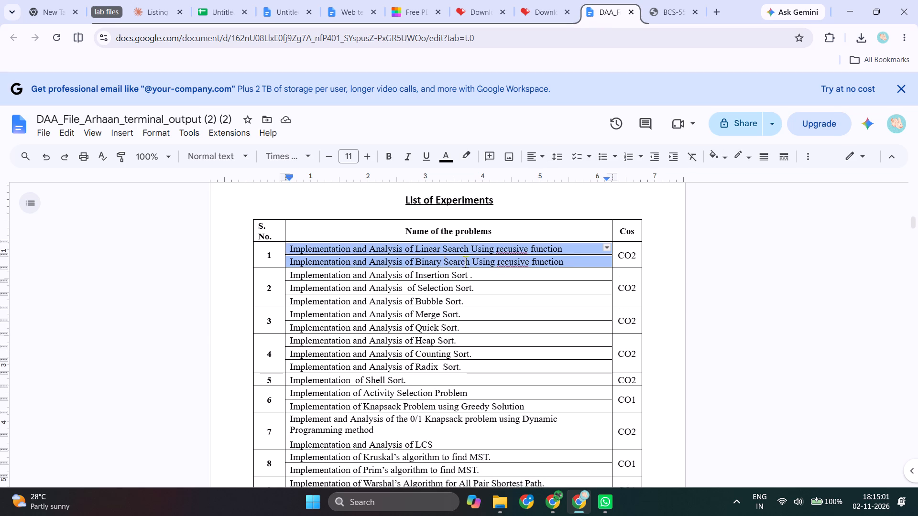
drag(469, 261, 590, 256)
key(ctrl+c)
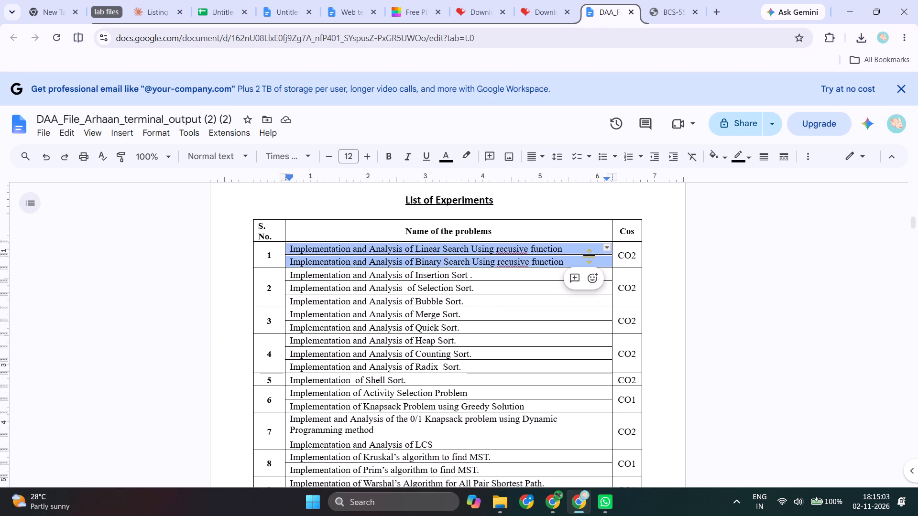
scroll(590, 256, down, 7)
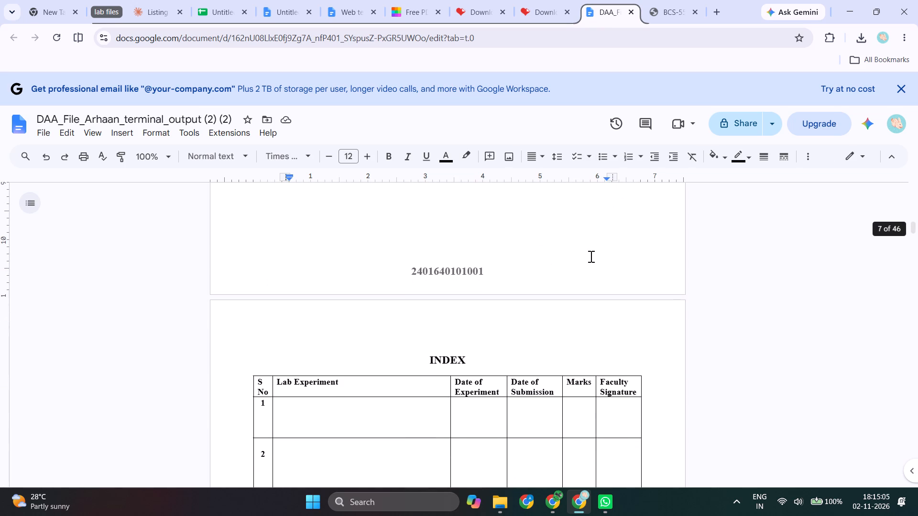
click(287, 418)
key(ctrl+v)
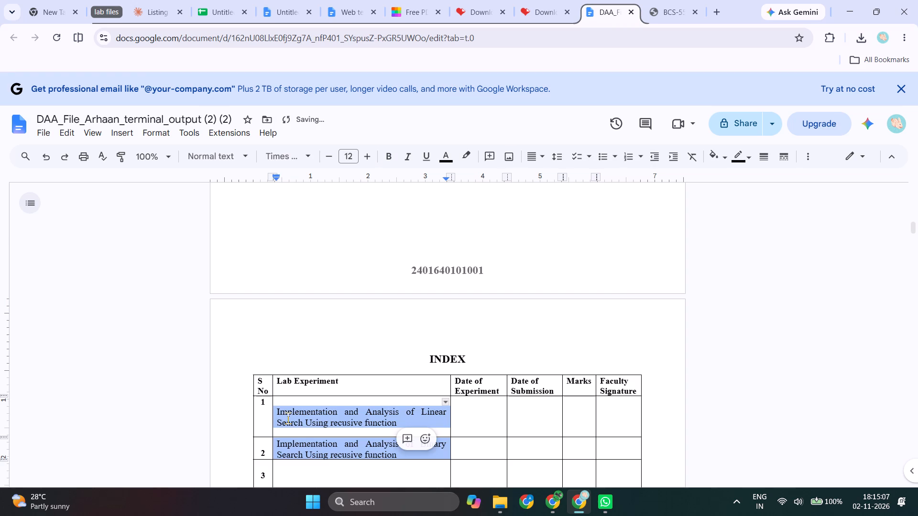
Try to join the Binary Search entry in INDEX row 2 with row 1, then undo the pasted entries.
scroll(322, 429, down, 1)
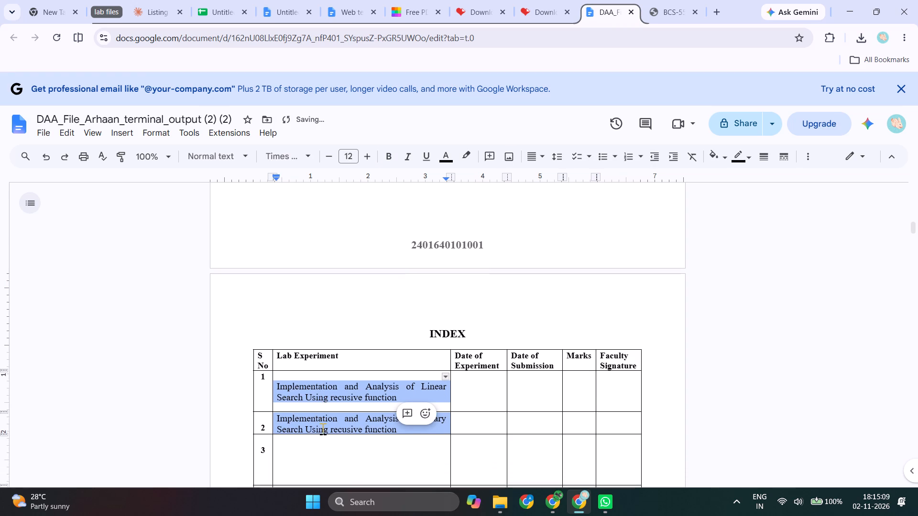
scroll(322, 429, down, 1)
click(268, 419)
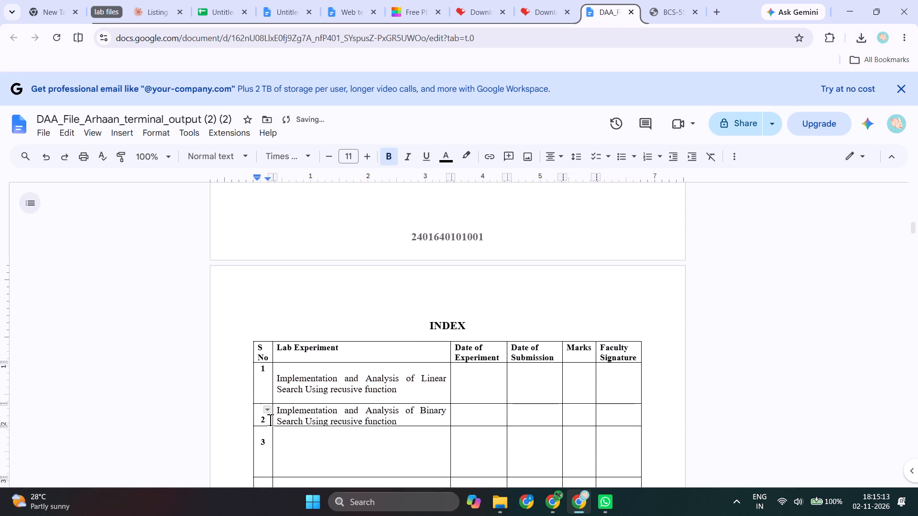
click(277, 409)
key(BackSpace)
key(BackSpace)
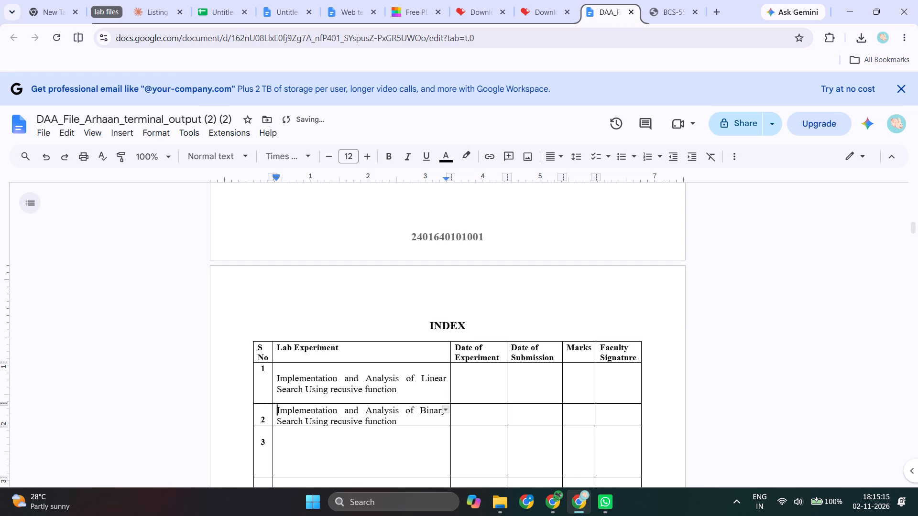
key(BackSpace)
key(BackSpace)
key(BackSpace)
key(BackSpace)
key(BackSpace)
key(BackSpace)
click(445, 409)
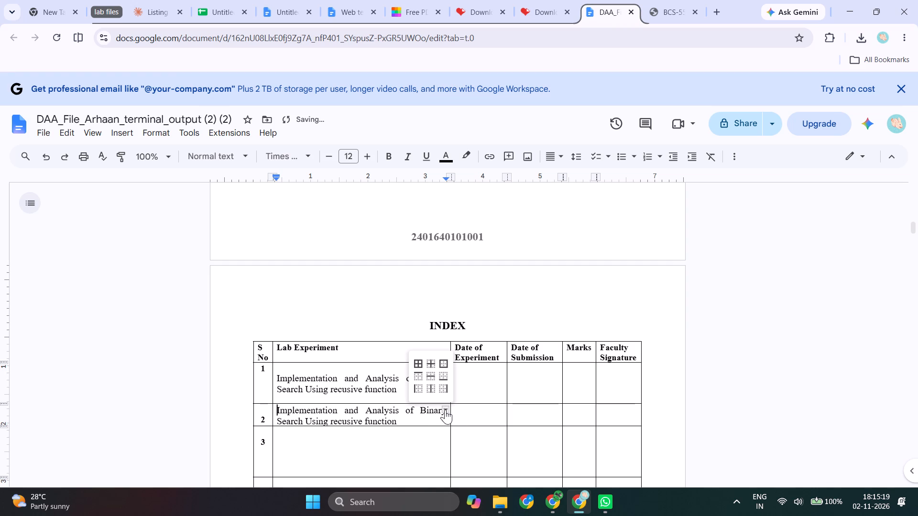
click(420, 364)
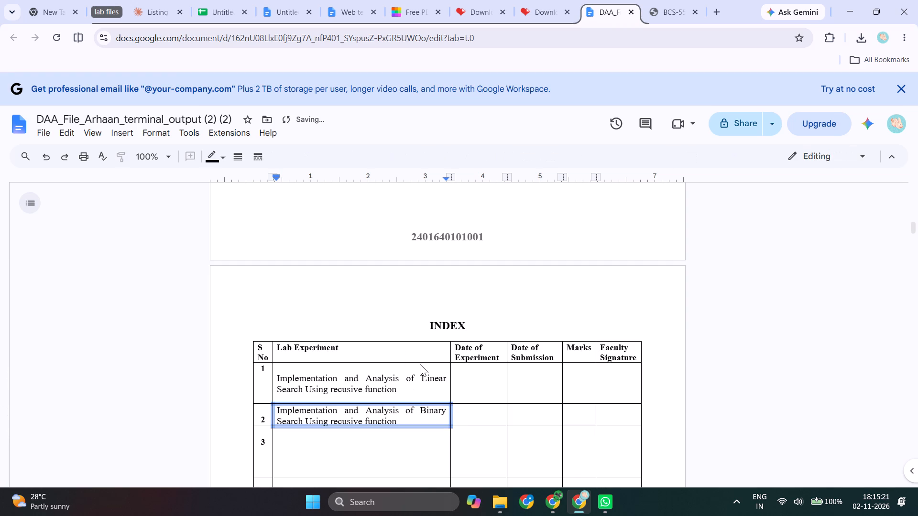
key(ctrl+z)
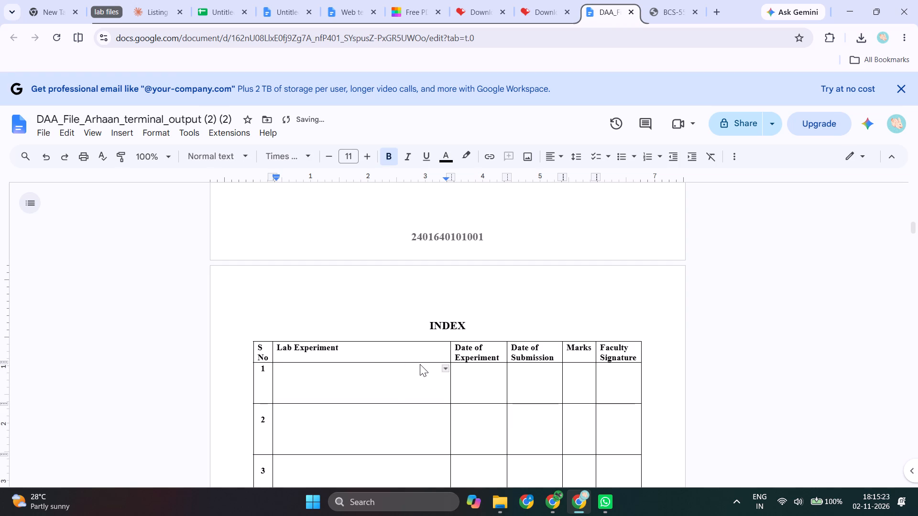
Paste the copied Linear Search and Binary Search entries into the INDEX table's Lab Experiment column, starting at row 1.
click(392, 390)
key(ctrl+v)
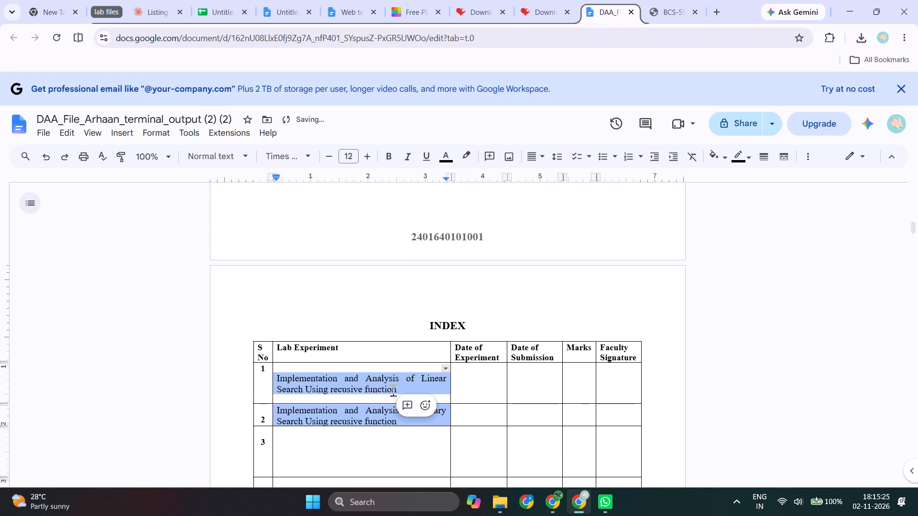
Move the Binary Search entry from INDEX row 2 to a new line under the Linear Search entry in row 1.
scroll(426, 320, up, 6)
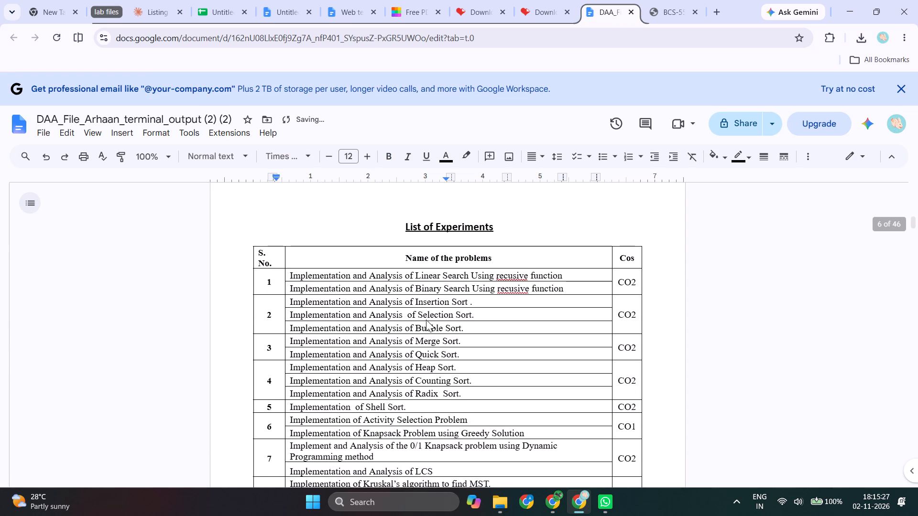
scroll(426, 320, down, 4)
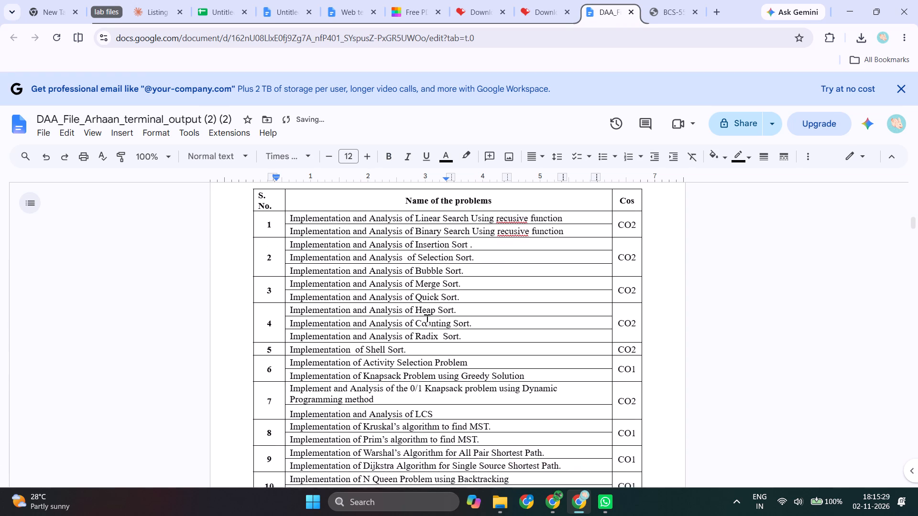
scroll(426, 320, down, 6)
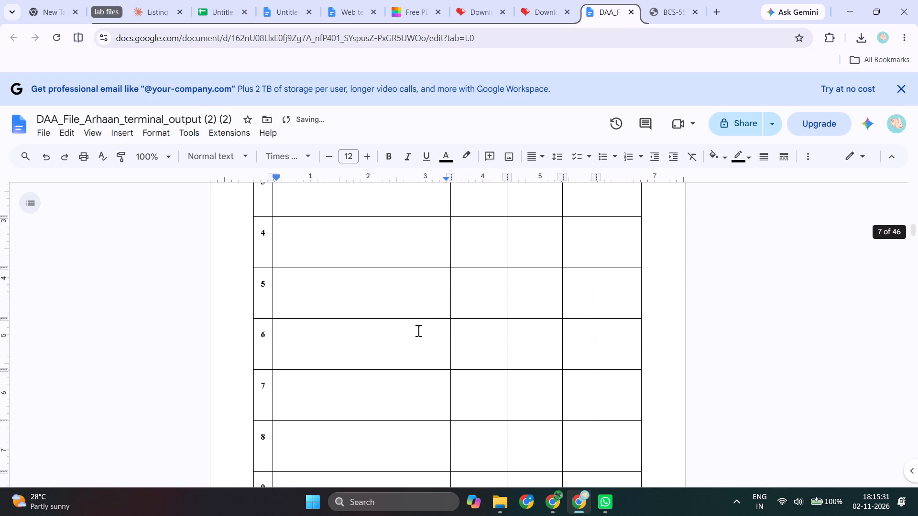
scroll(416, 335, up, 2)
click(399, 308)
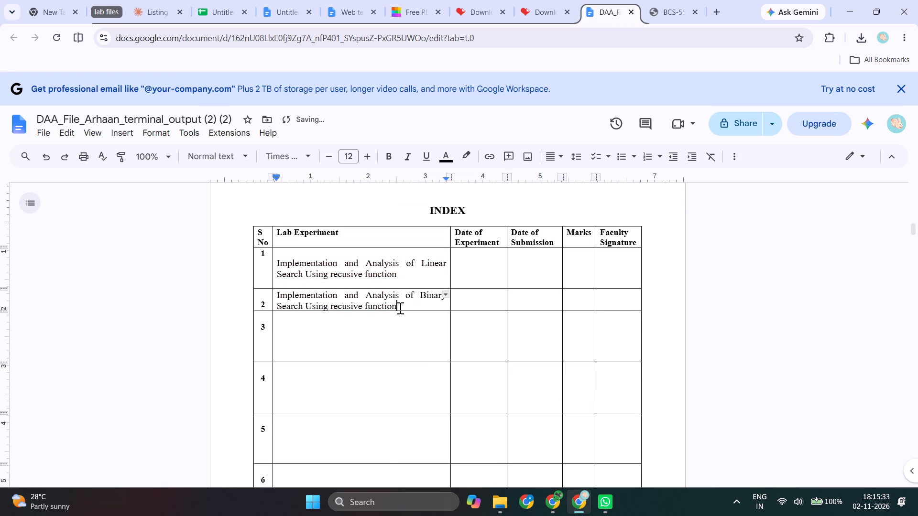
drag(399, 308, 273, 292)
key(ctrl+c)
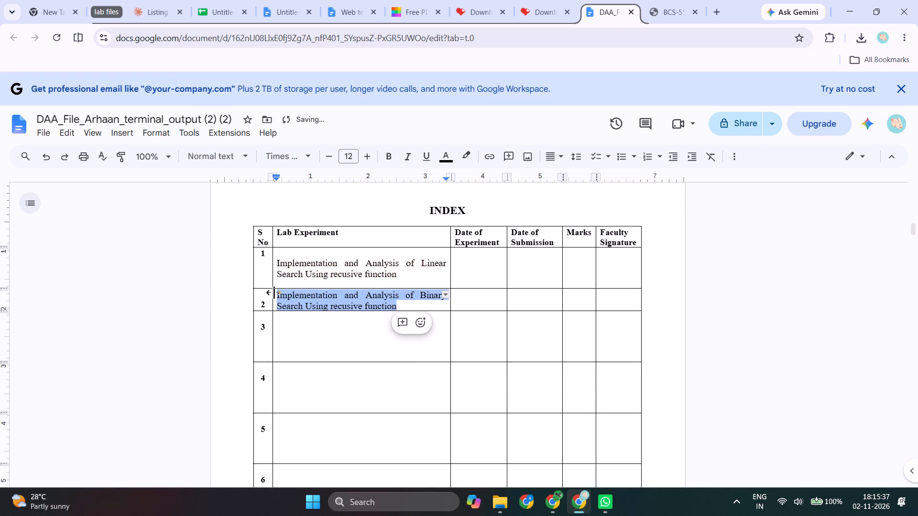
key(BackSpace)
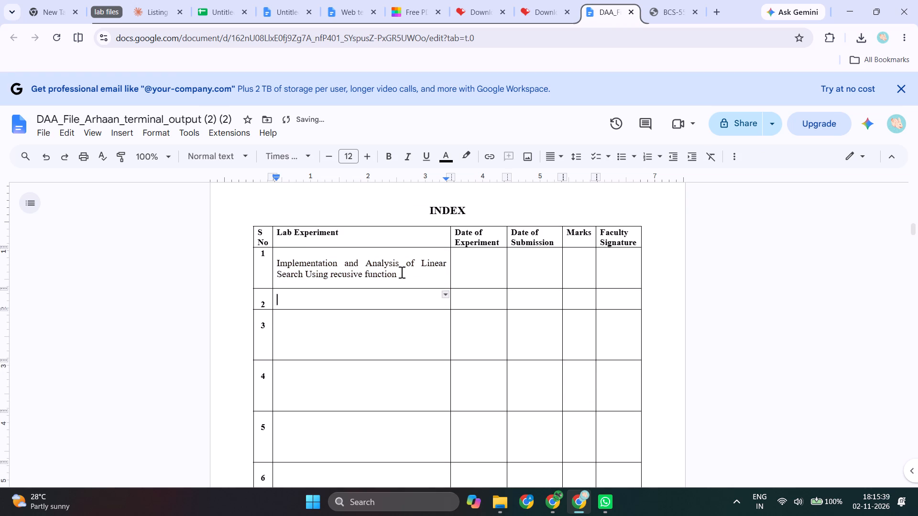
click(401, 272)
key(Return)
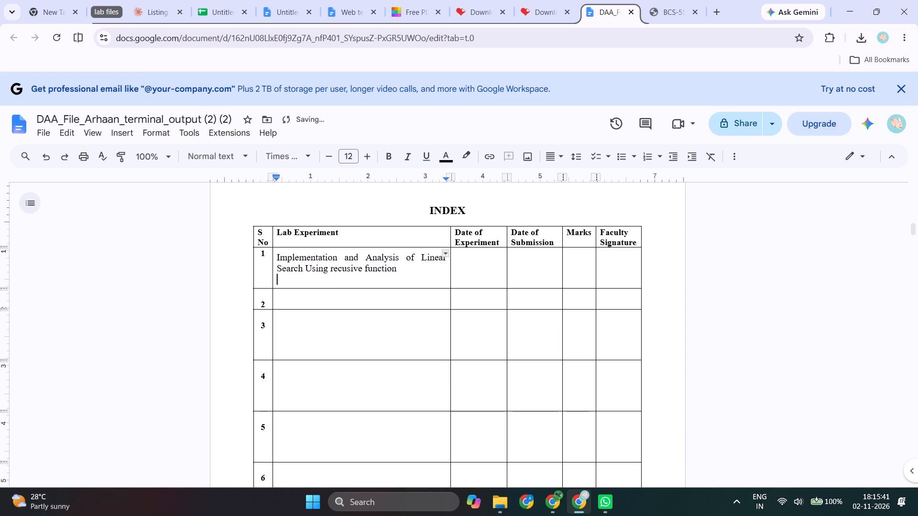
key(ctrl+v)
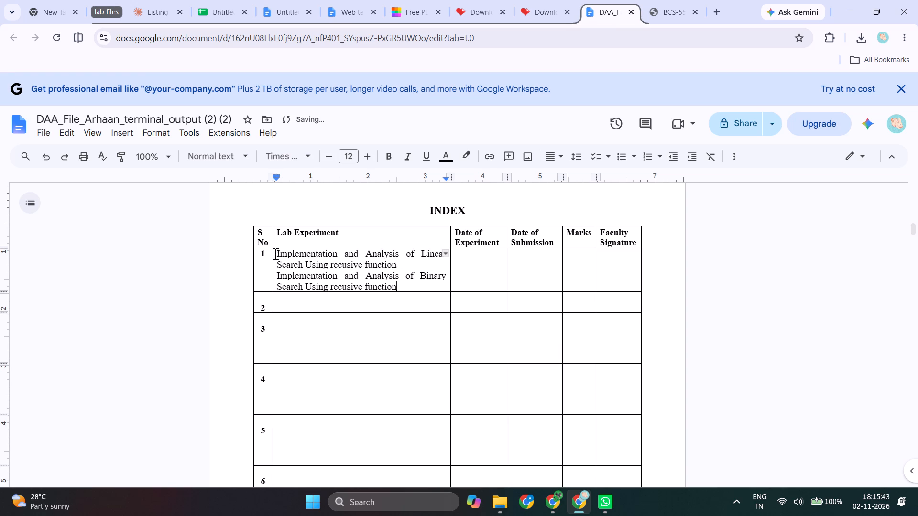
Examine how the List of Experiments and INDEX tables are laid out in the Web tech lab file.
scroll(374, 283, up, 1)
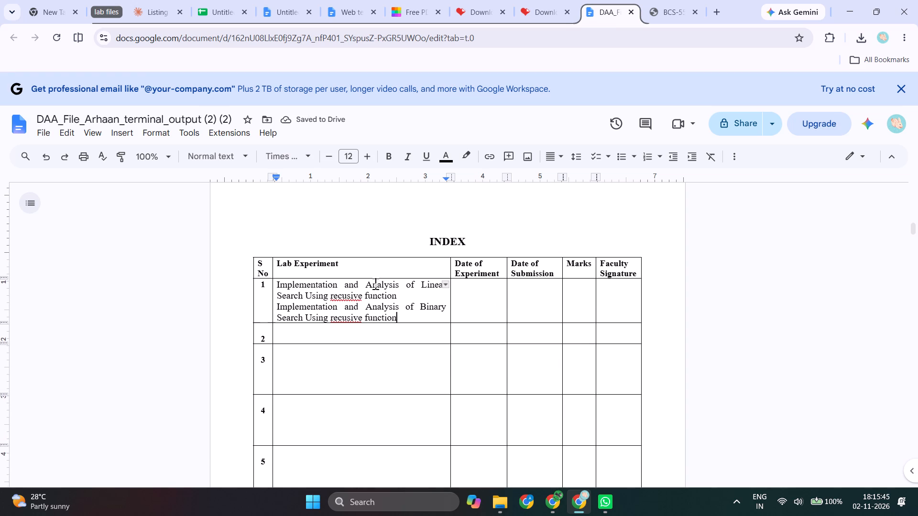
scroll(374, 283, up, 1)
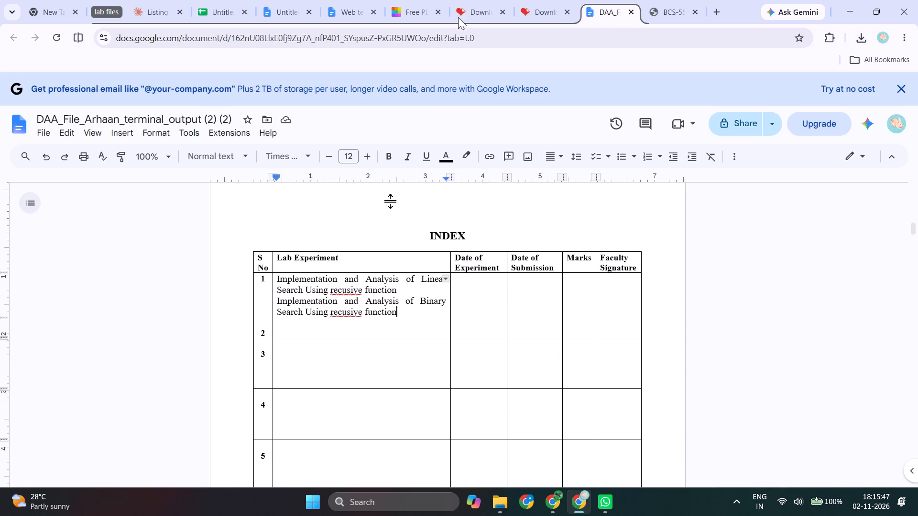
click(343, 0)
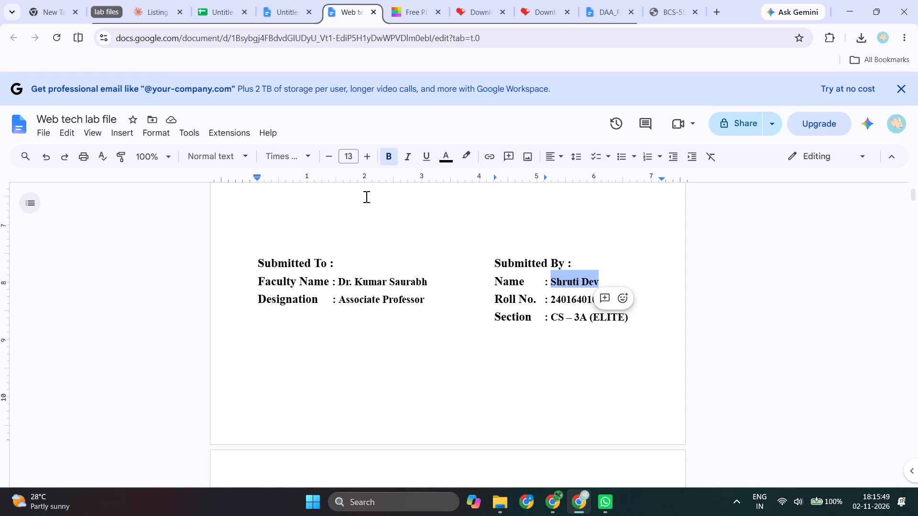
click(381, 313)
scroll(381, 313, down, 4)
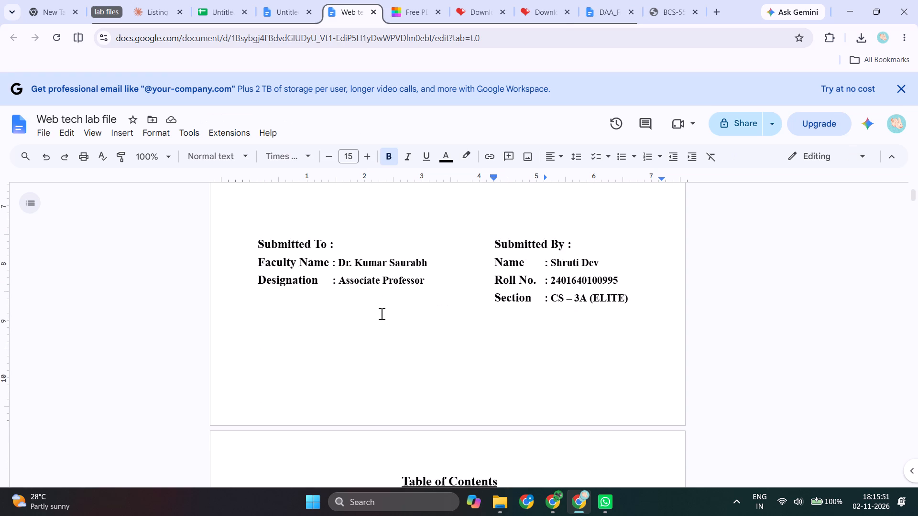
scroll(381, 313, down, 14)
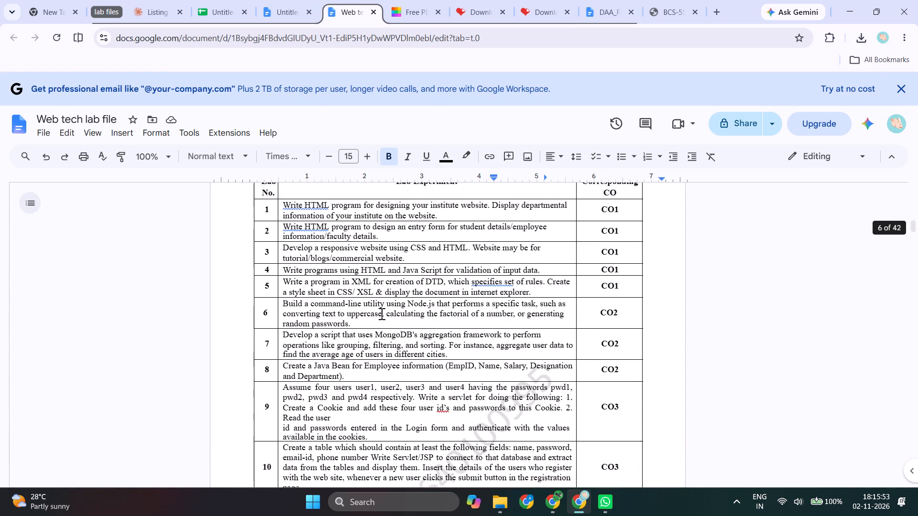
scroll(381, 313, down, 1)
scroll(381, 313, up, 2)
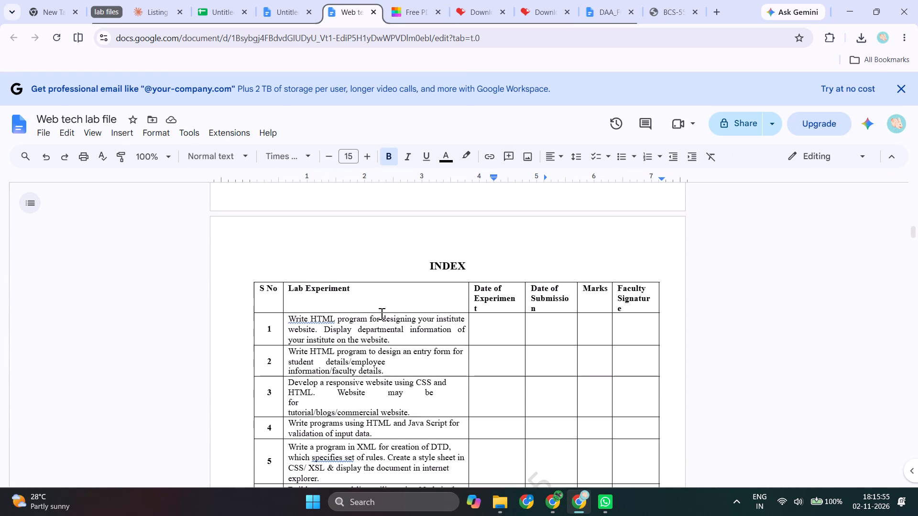
scroll(381, 313, up, 7)
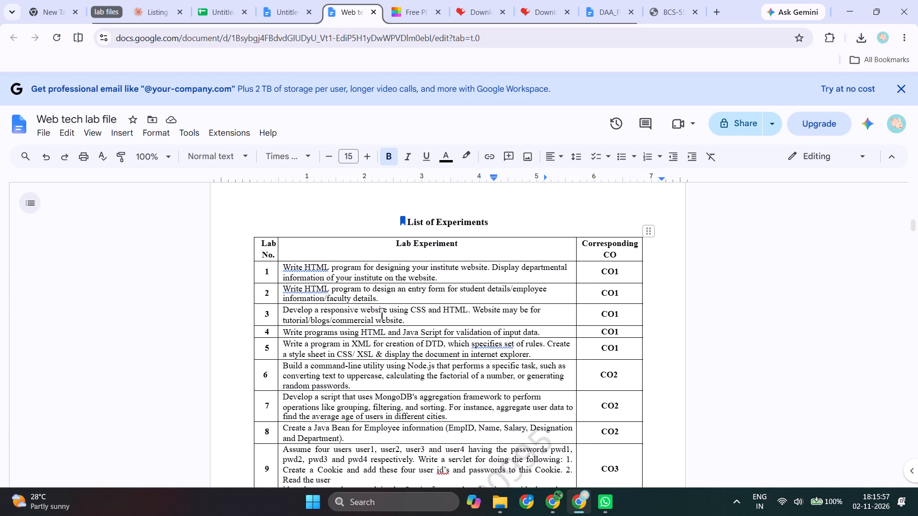
scroll(381, 313, down, 11)
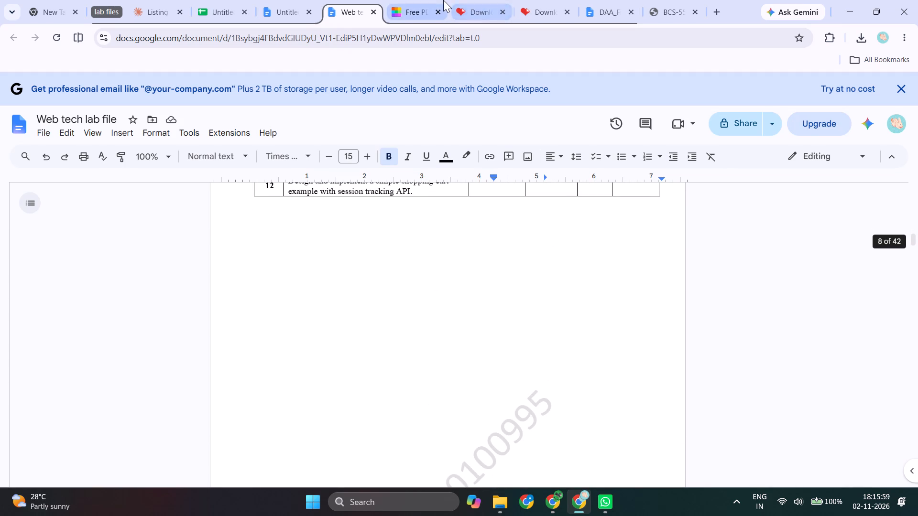
In the DAA file, copy the Insertion, Selection and Bubble Sort entries from the List of Experiments into the INDEX Lab Experiment column, starting at row 2.
click(617, 0)
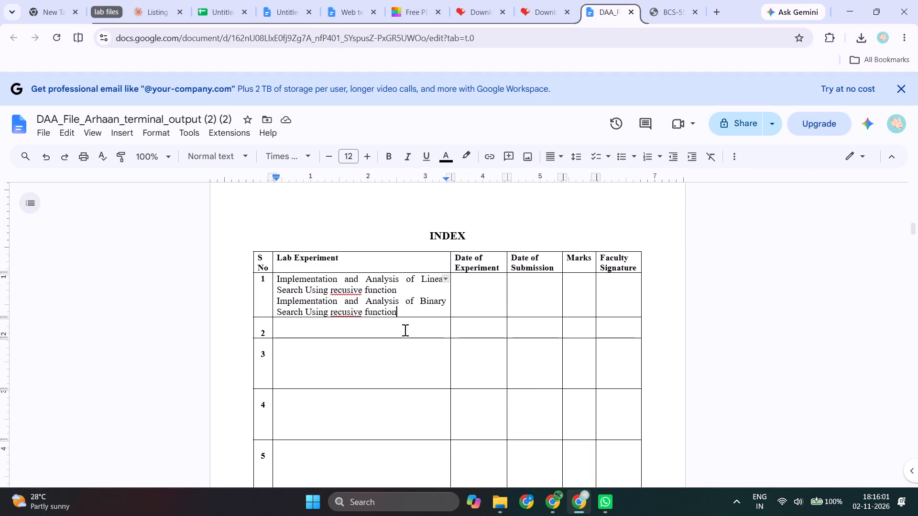
click(406, 331)
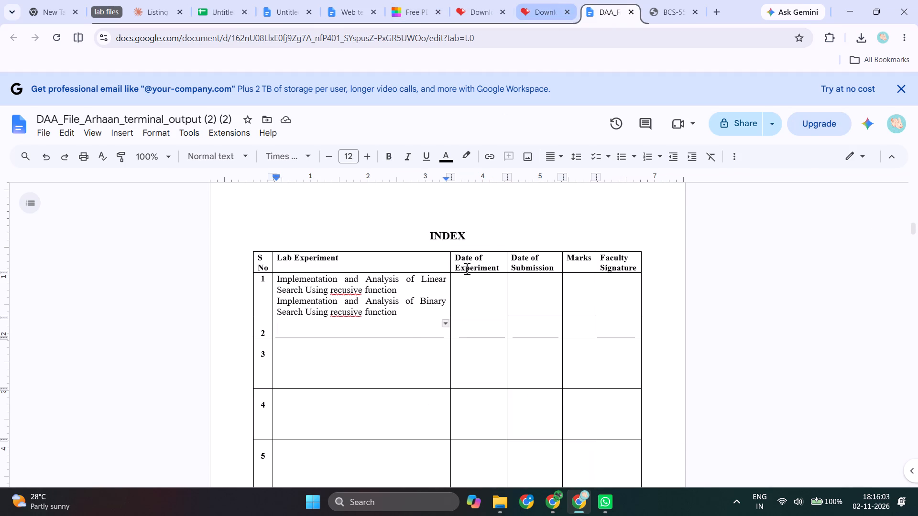
scroll(457, 298, up, 5)
scroll(457, 298, down, 1)
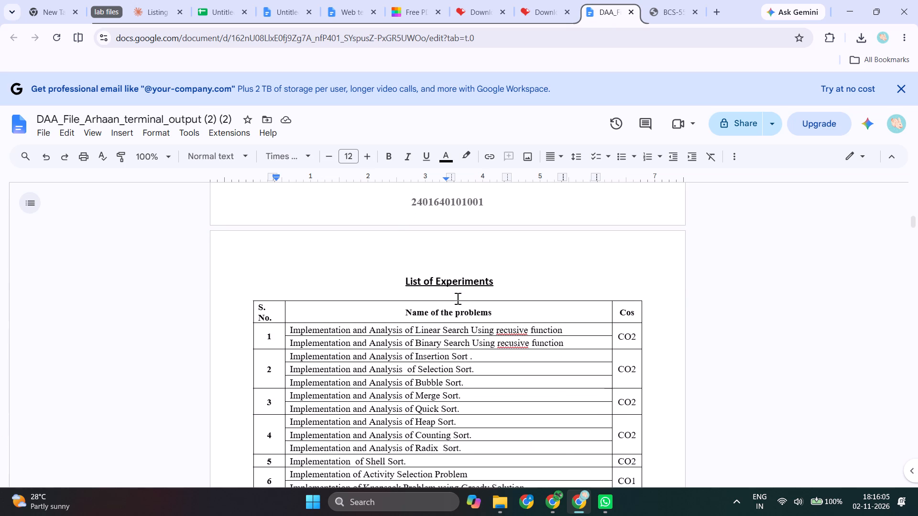
drag(289, 355, 439, 390)
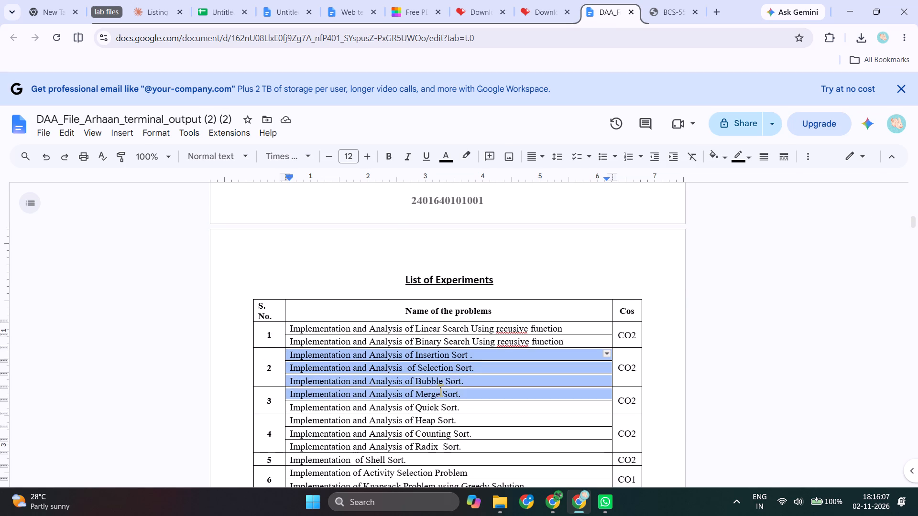
drag(439, 390, 470, 378)
key(ctrl+c)
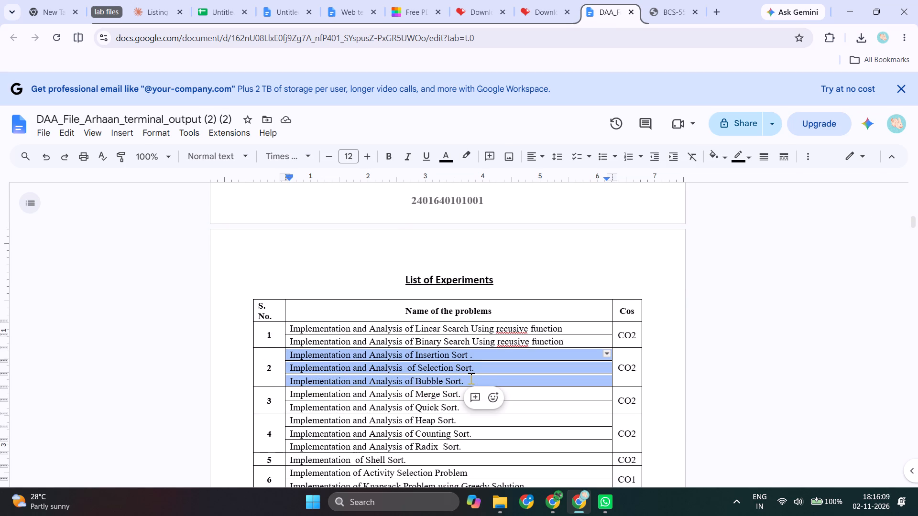
scroll(470, 378, down, 8)
scroll(470, 378, up, 1)
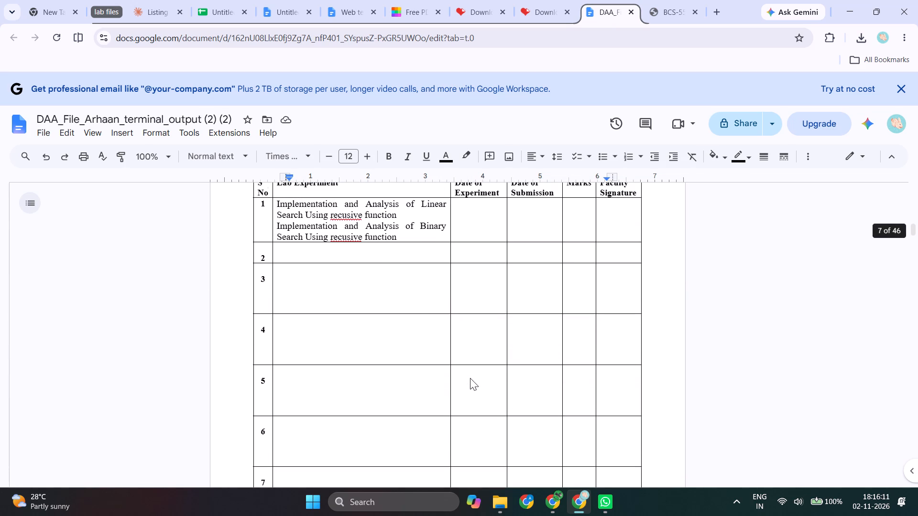
click(384, 257)
key(ctrl+v)
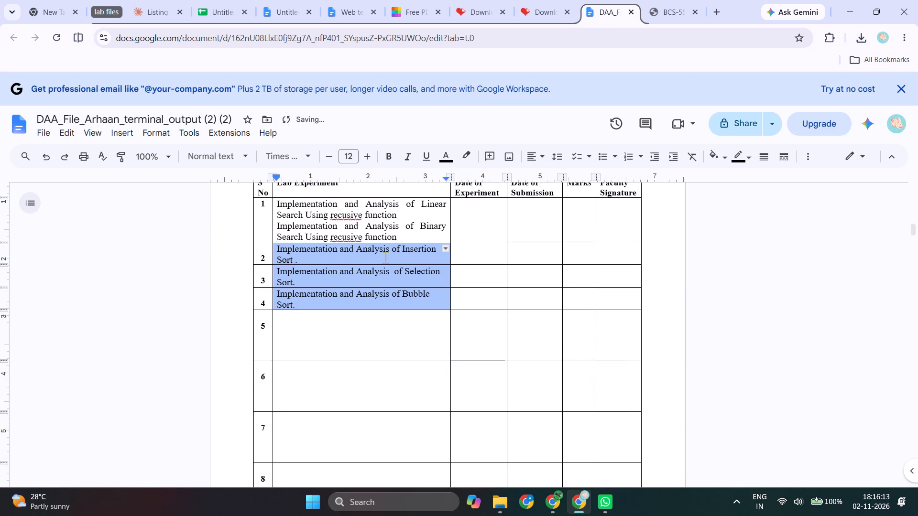
Copy the Selection Sort entry from INDEX row 3 onto a new line under the Insertion Sort entry in row 2.
click(379, 284)
drag(297, 279, 276, 272)
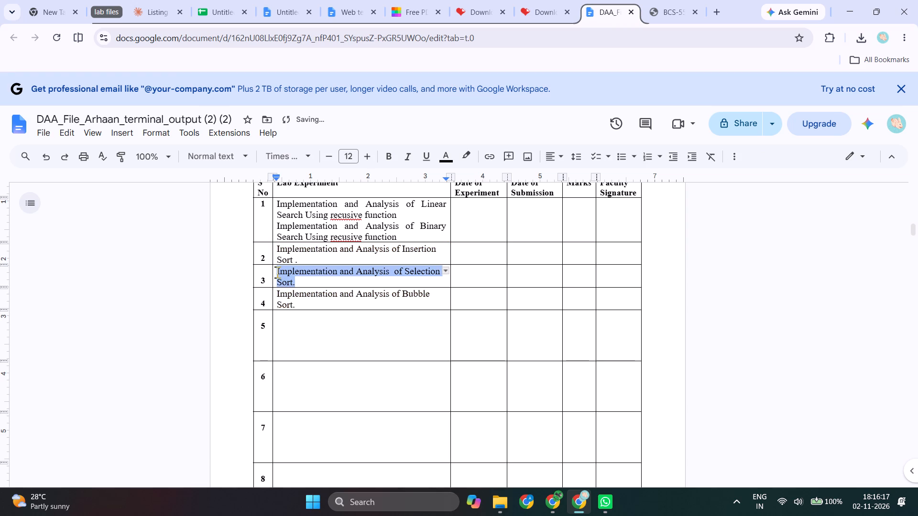
drag(276, 272, 277, 271)
key(ctrl+c)
click(314, 260)
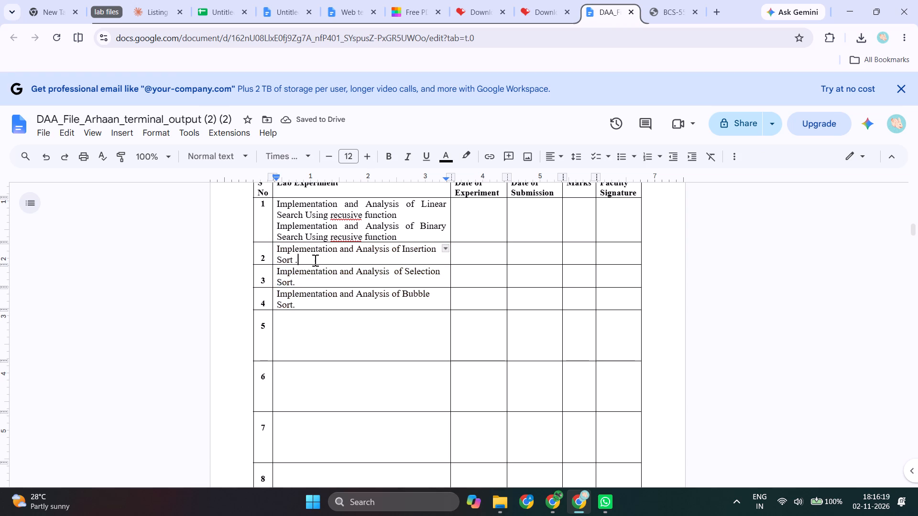
key(Return)
key(ctrl+v)
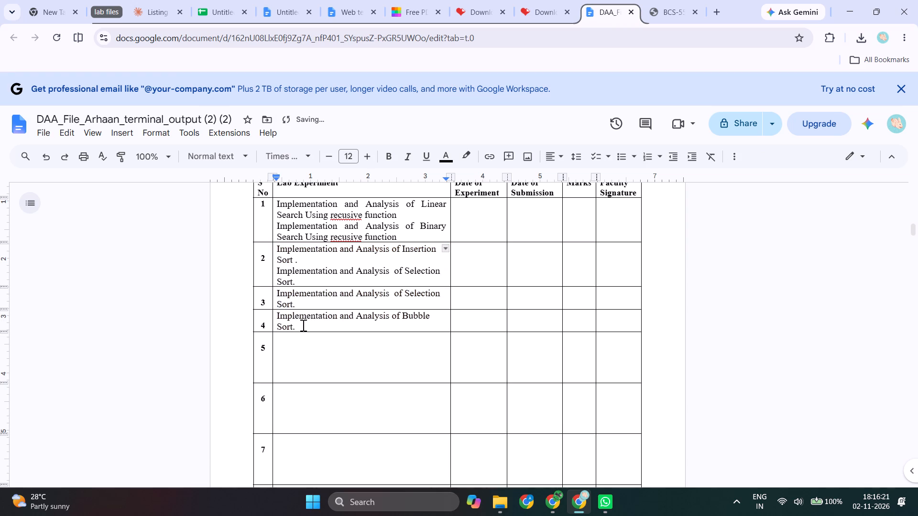
Move the Bubble Sort entry from INDEX row 4 to a new line under the Selection Sort entry in row 2.
click(302, 331)
drag(299, 328, 281, 317)
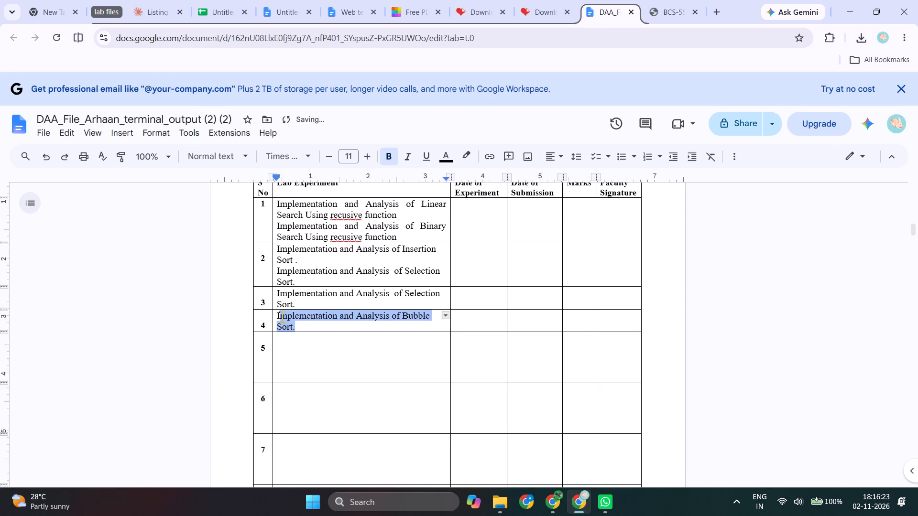
drag(281, 317, 277, 315)
key(ctrl+c)
key(BackSpace)
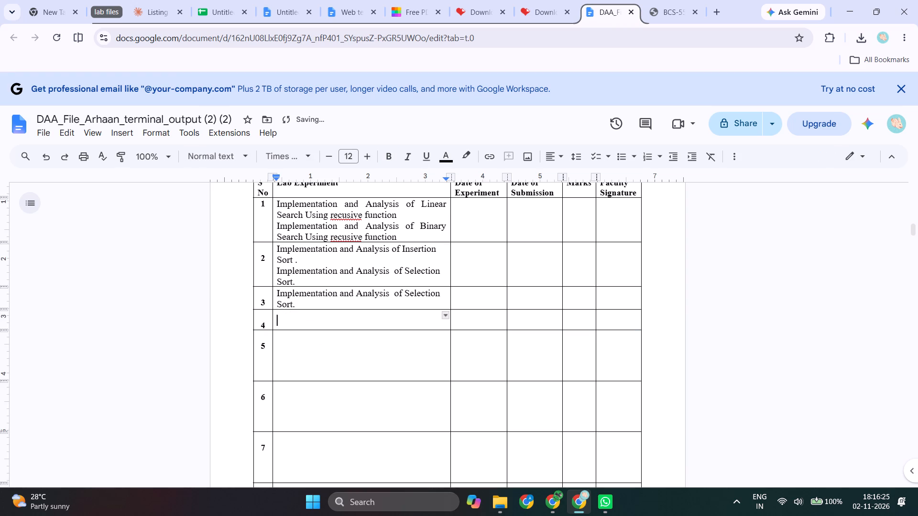
click(312, 281)
key(Return)
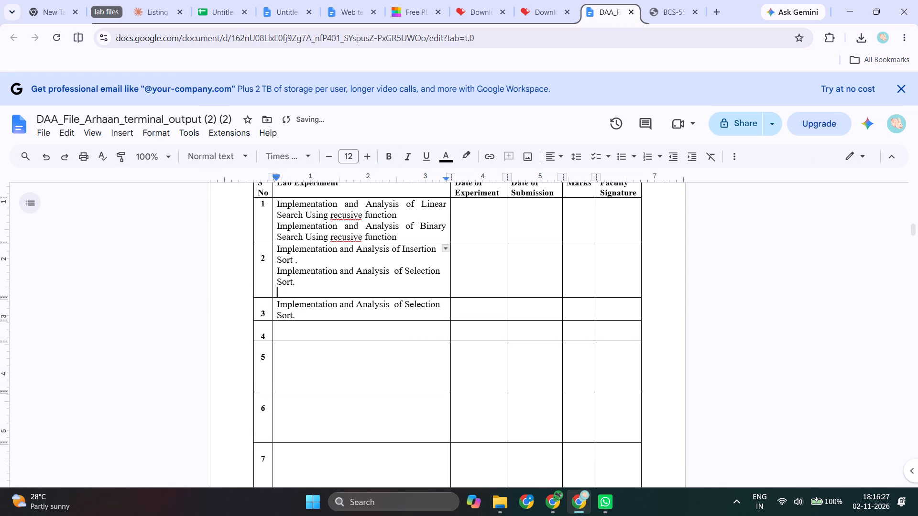
key(ctrl+v)
Delete the duplicate Selection Sort entry from INDEX row 3.
drag(298, 323, 274, 320)
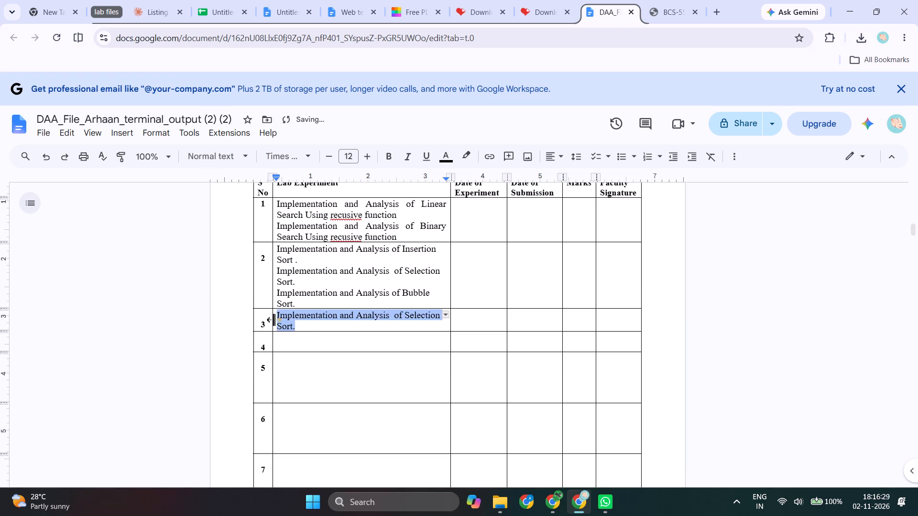
drag(274, 320, 273, 316)
key(space)
key(BackSpace)
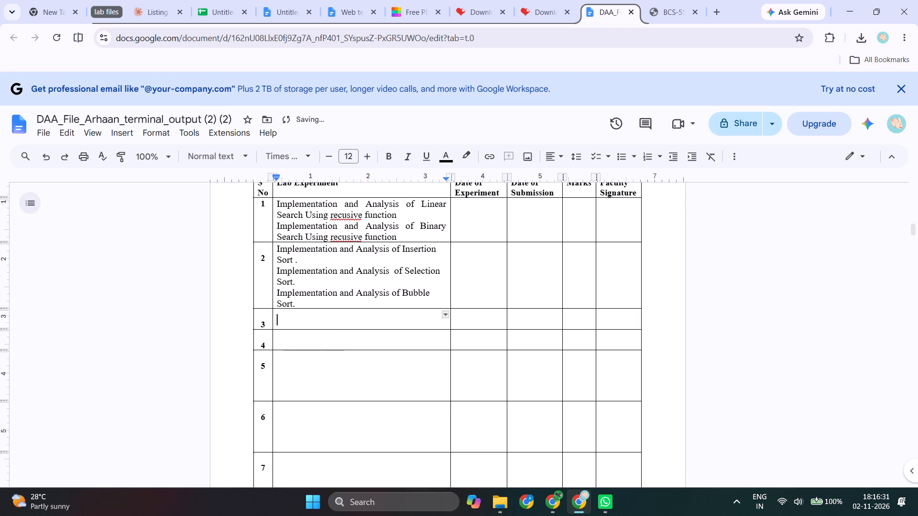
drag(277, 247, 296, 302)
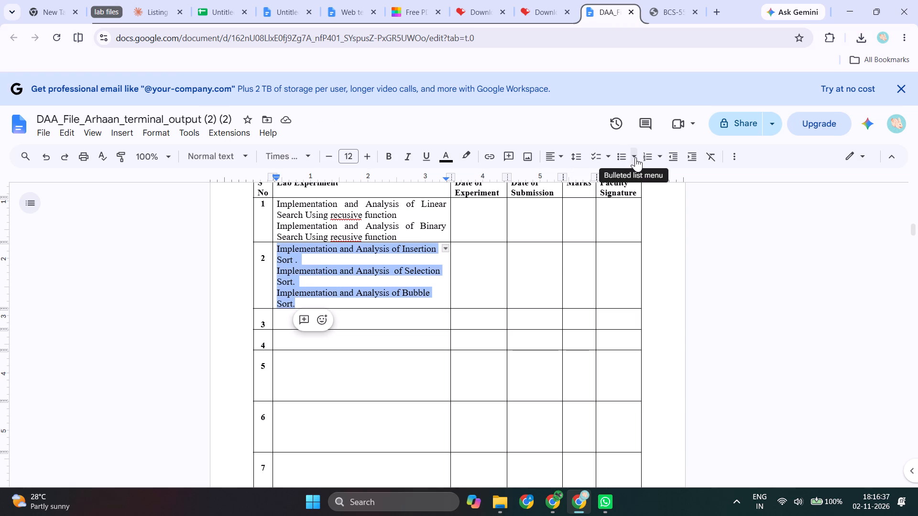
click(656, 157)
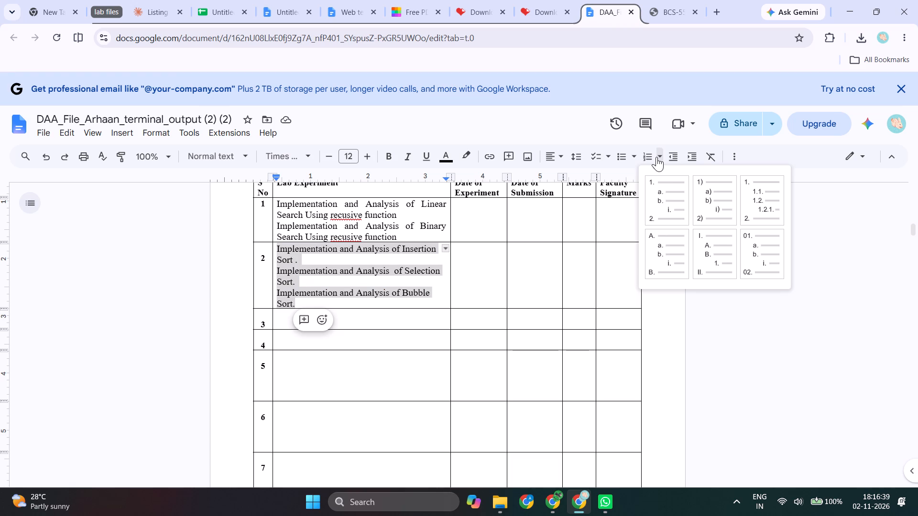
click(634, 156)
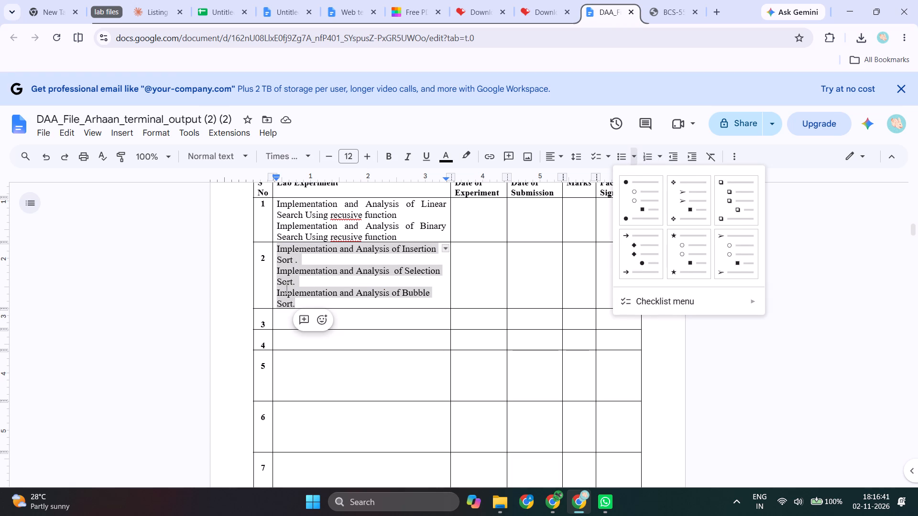
Label the Insertion, Selection and Bubble Sort entries in INDEX row 2 with the plain-text prefixes "a. ", "b. " and "c. ", without automatic list formatting.
click(275, 250)
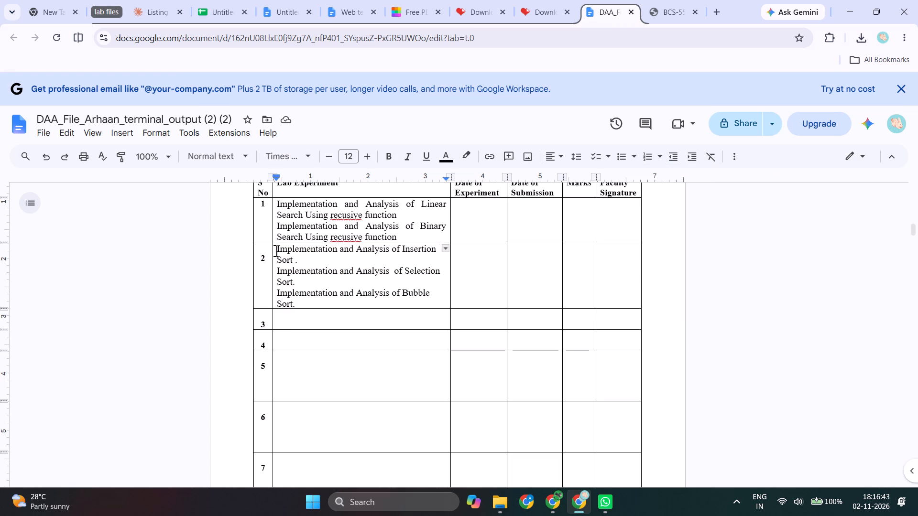
key(a)
text(.)
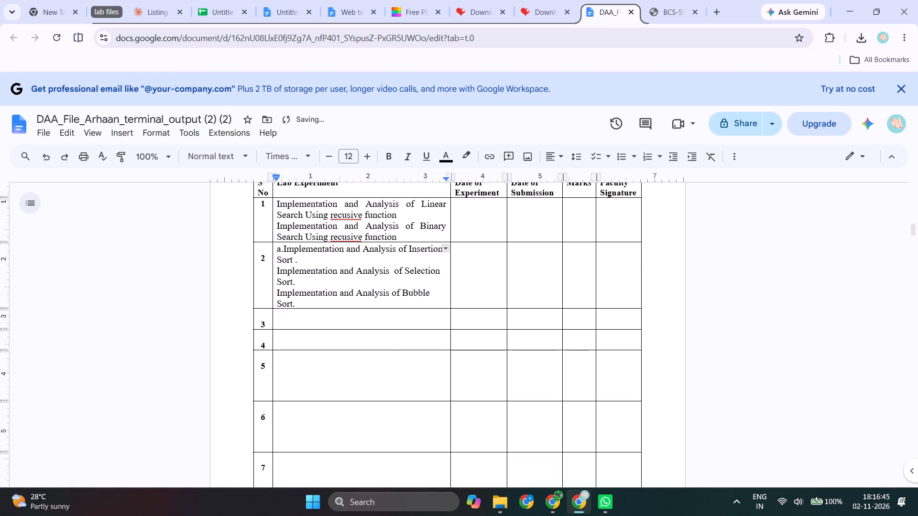
key(space)
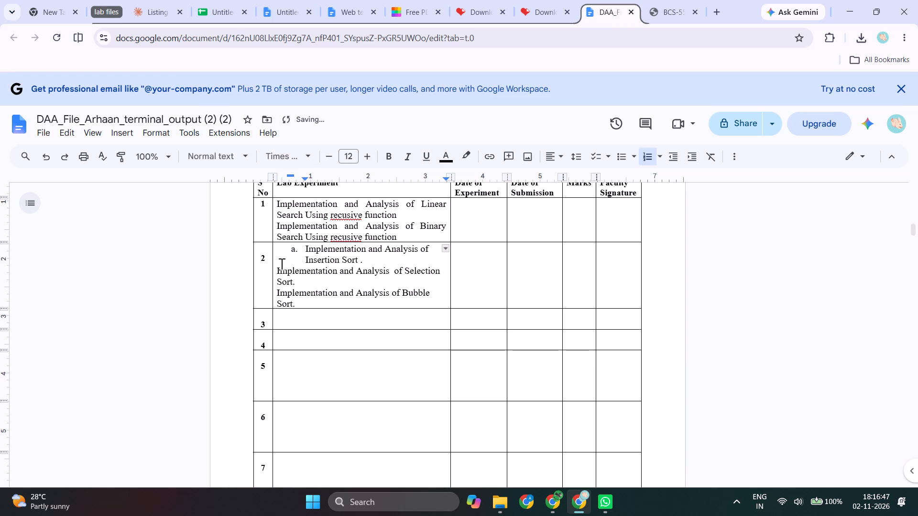
key(BackSpace)
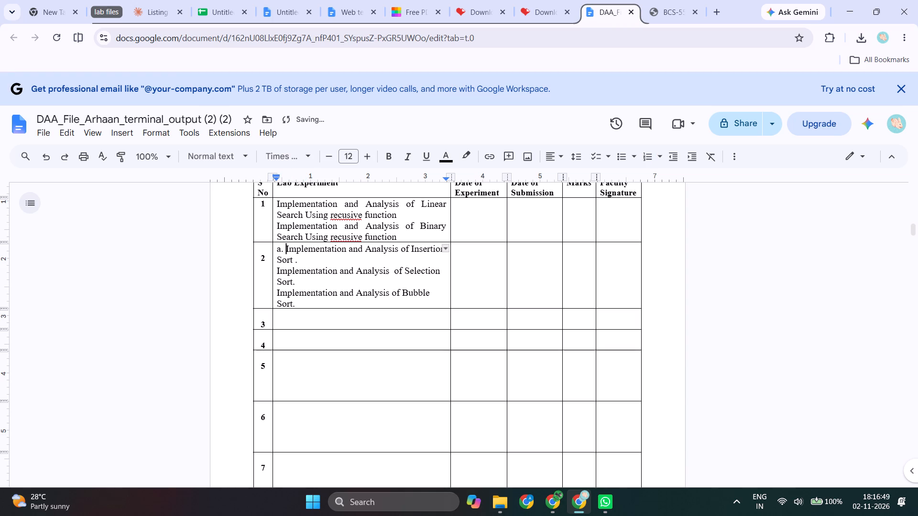
click(276, 269)
text(b.)
key(space)
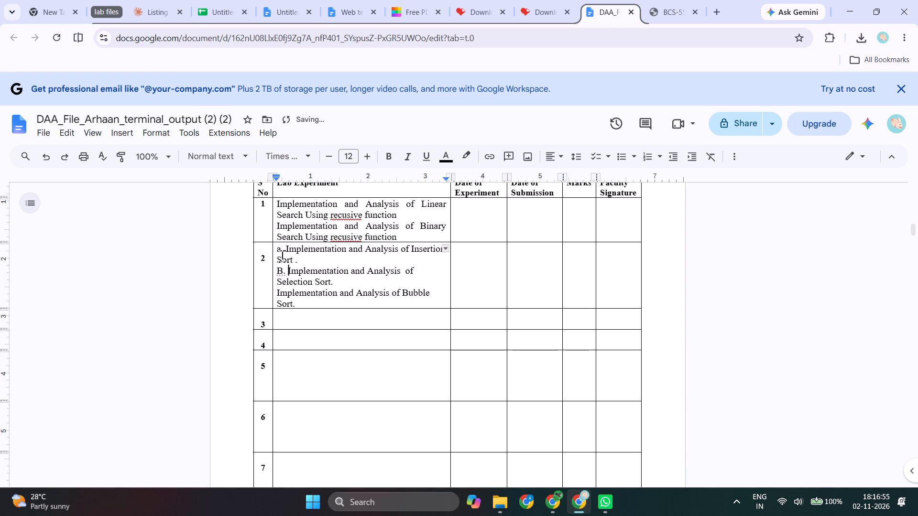
key(BackSpace)
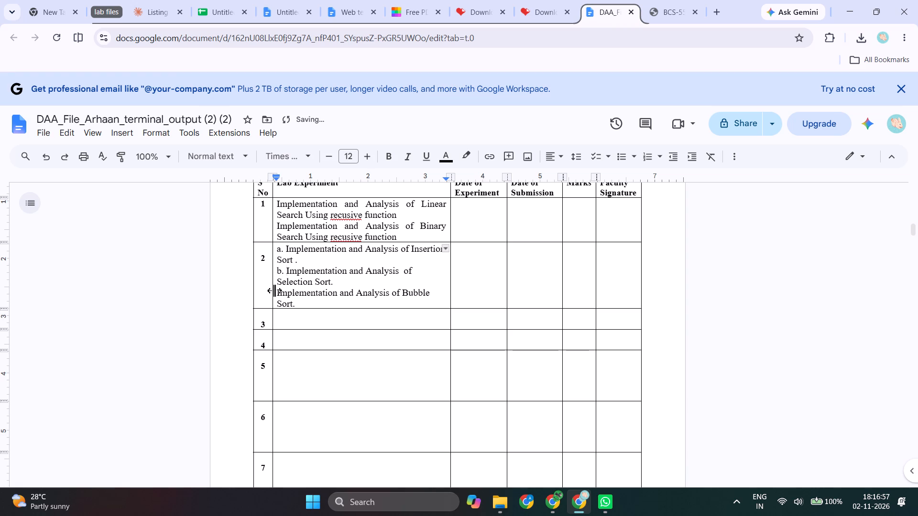
click(276, 291)
text(c.)
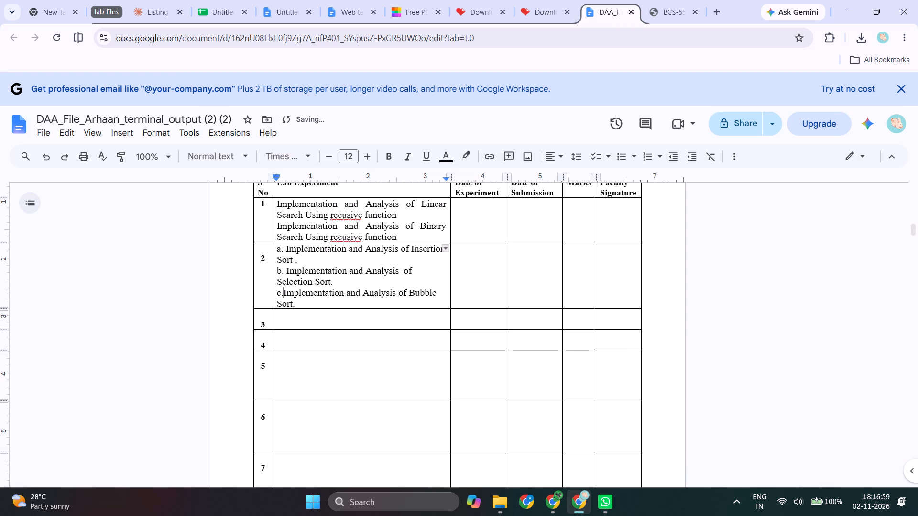
key(space)
key(BackSpace)
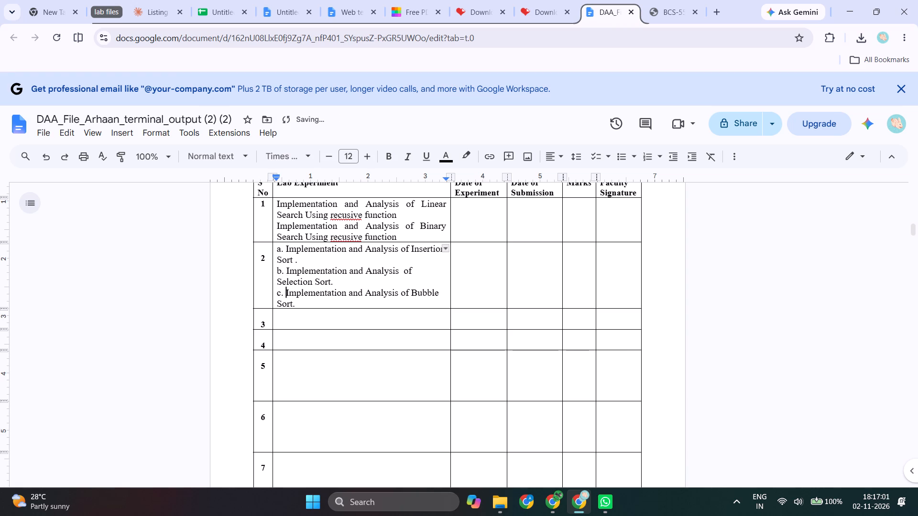
Check the List of Experiments against the Lab 1 and Lab 2 program sections for how the experiments are grouped.
scroll(358, 306, down, 12)
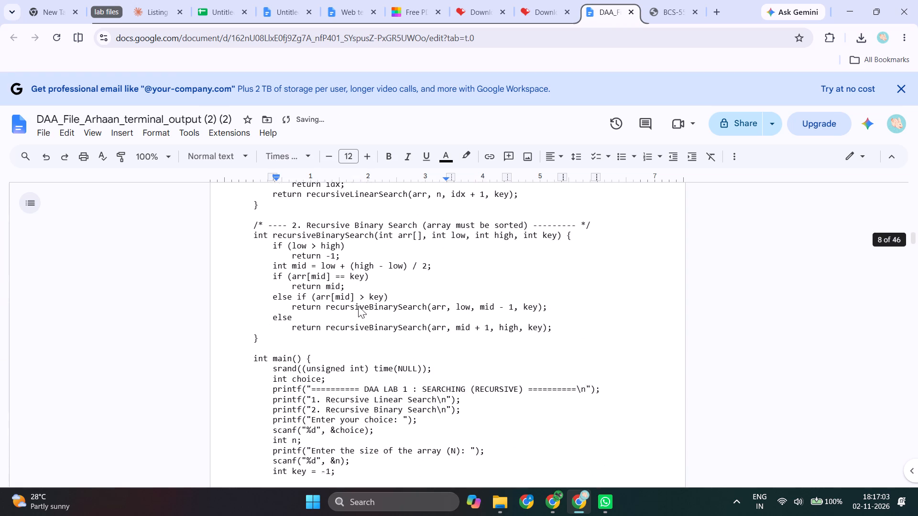
scroll(358, 306, down, 10)
scroll(358, 306, up, 6)
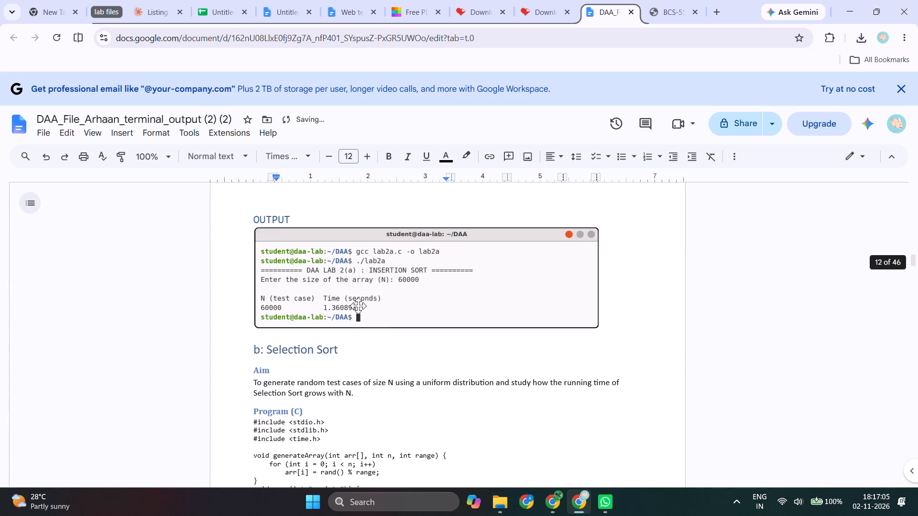
scroll(358, 306, up, 20)
scroll(358, 306, up, 3)
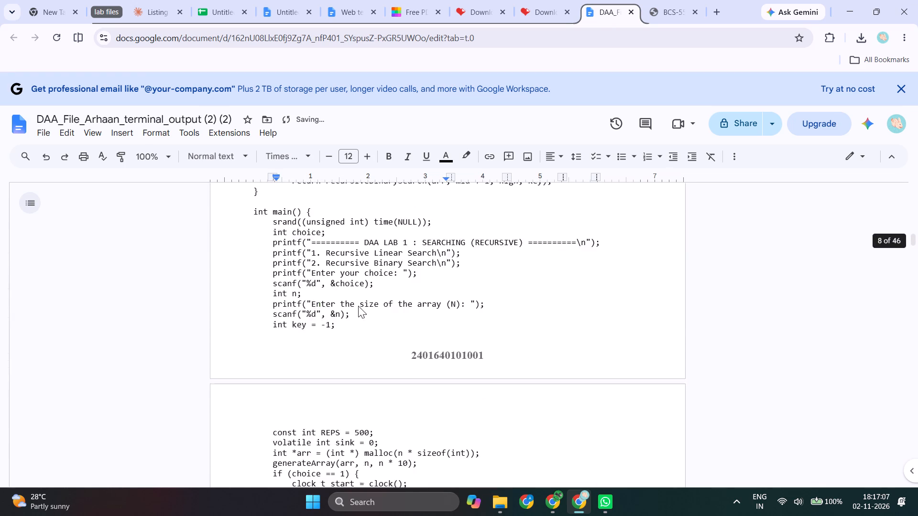
scroll(358, 306, down, 7)
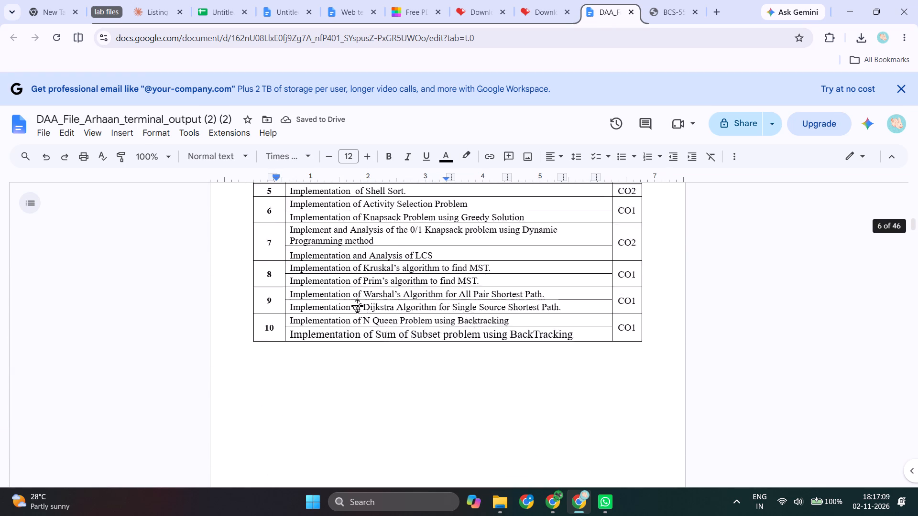
scroll(358, 306, up, 3)
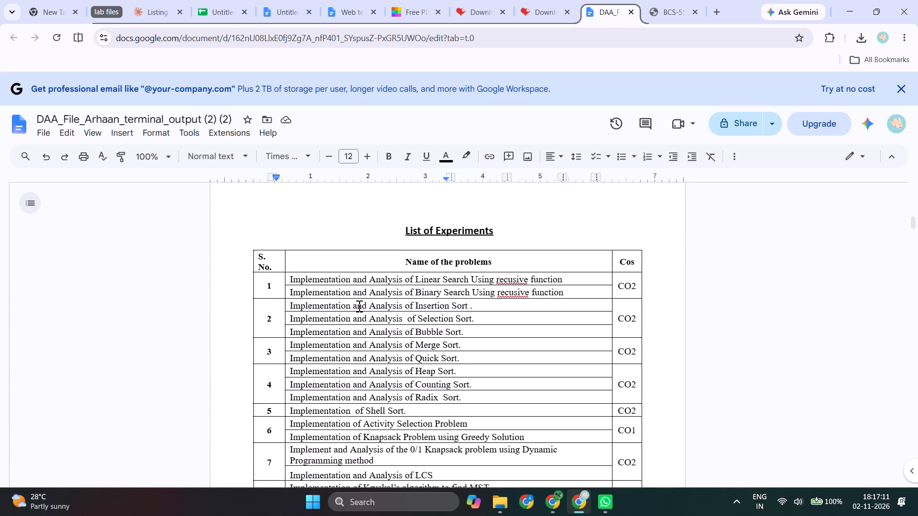
scroll(358, 306, down, 3)
Review the Lab 1, Lab 2 and Lab 3 sections to see how their sub-experiments are grouped and lettered.
scroll(358, 306, down, 8)
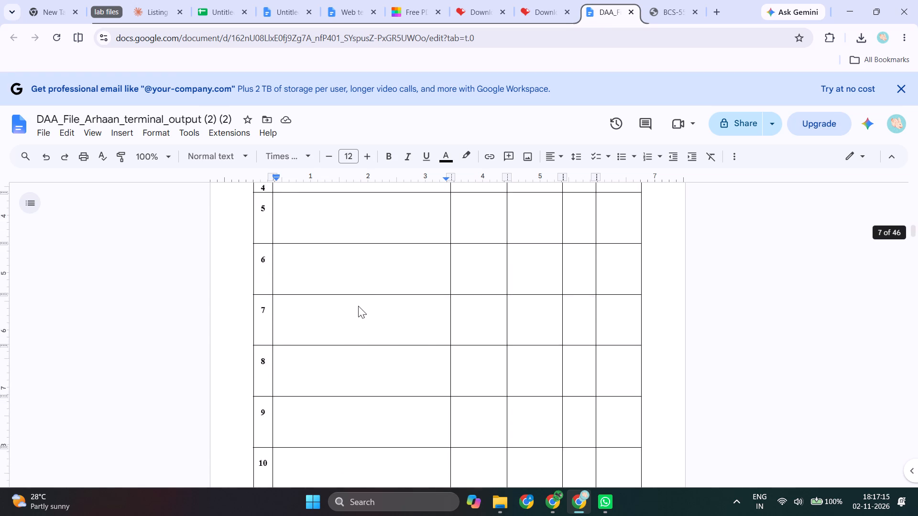
scroll(358, 306, down, 4)
scroll(358, 306, up, 1)
scroll(358, 306, down, 3)
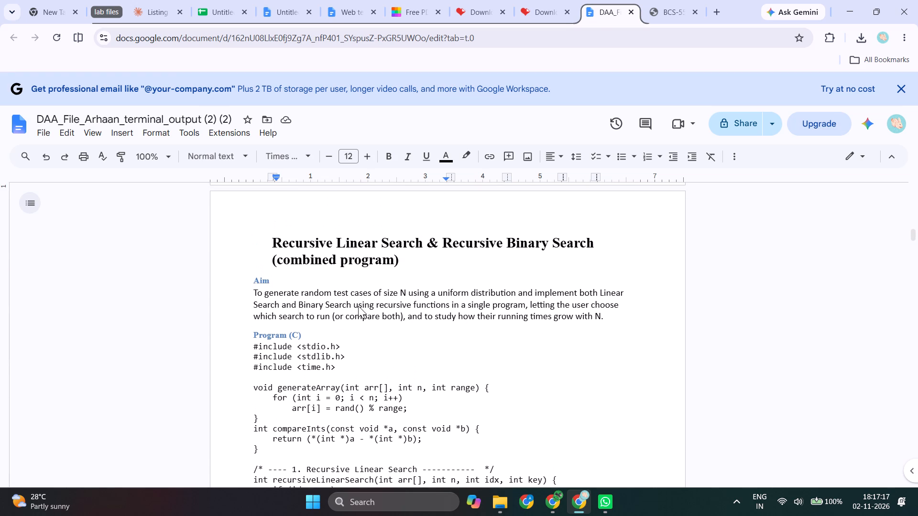
scroll(358, 306, down, 7)
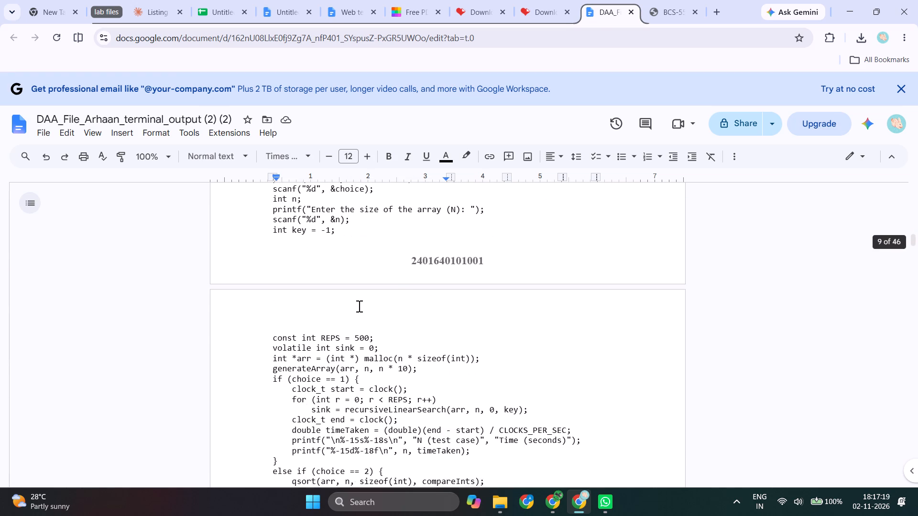
scroll(358, 306, down, 7)
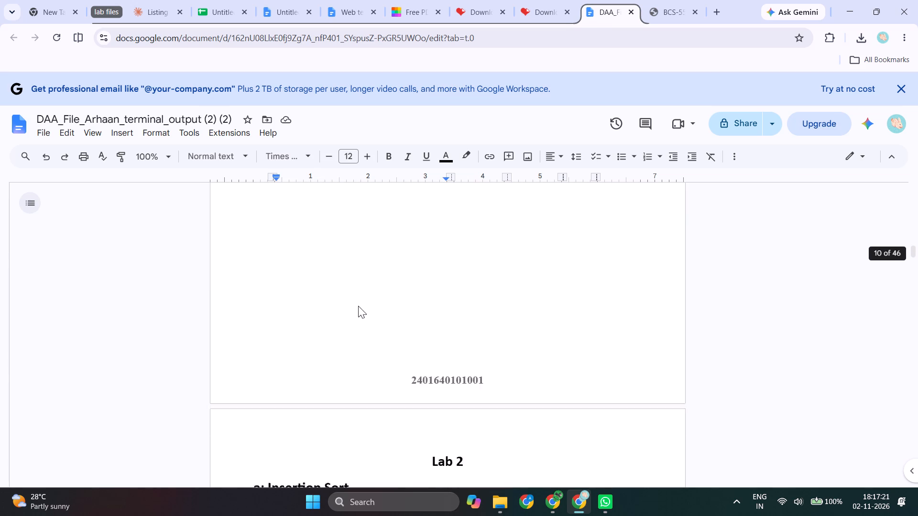
scroll(358, 306, down, 2)
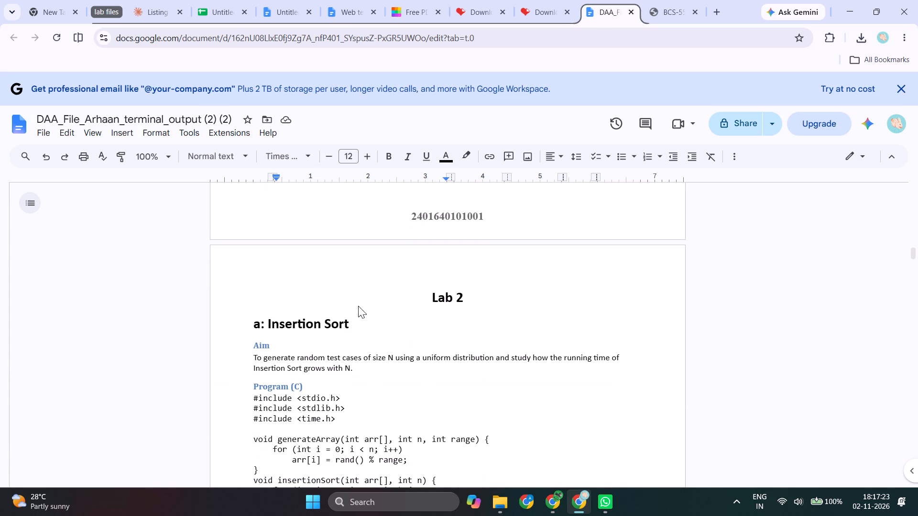
scroll(358, 306, down, 10)
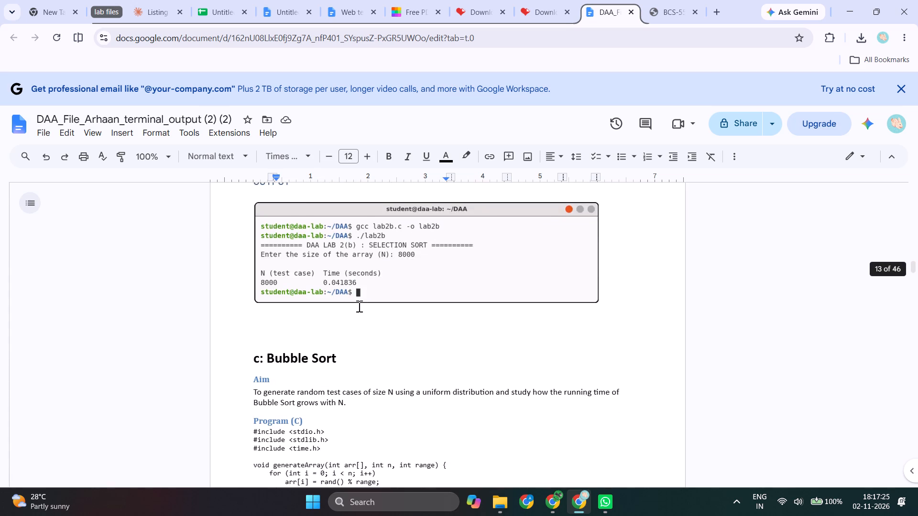
scroll(358, 306, down, 11)
scroll(358, 306, up, 3)
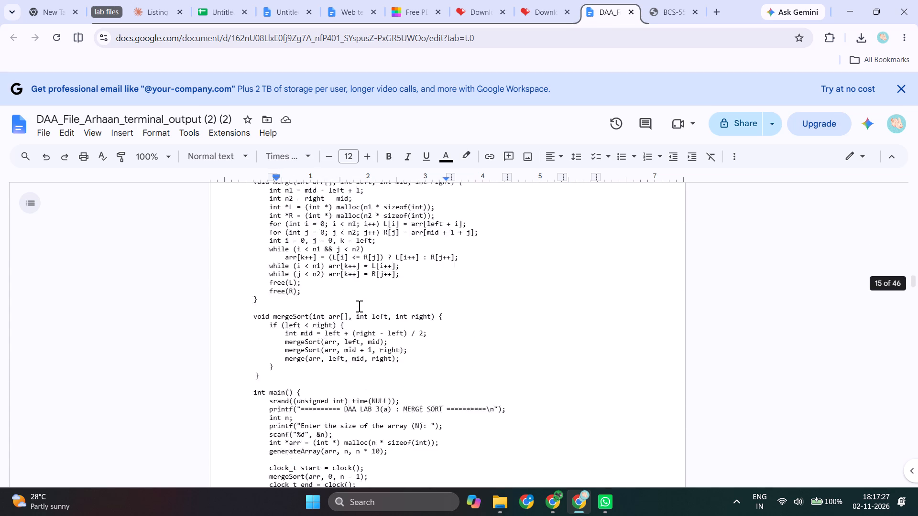
scroll(358, 306, up, 14)
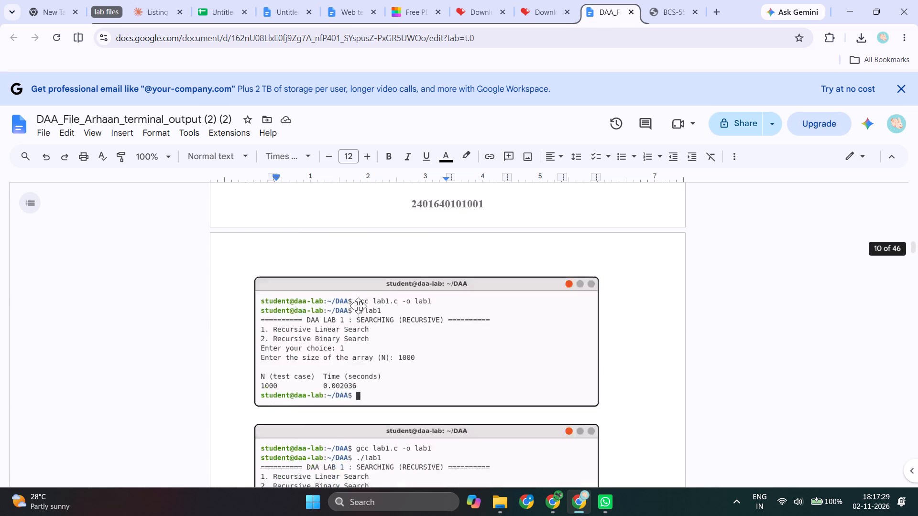
scroll(358, 306, down, 14)
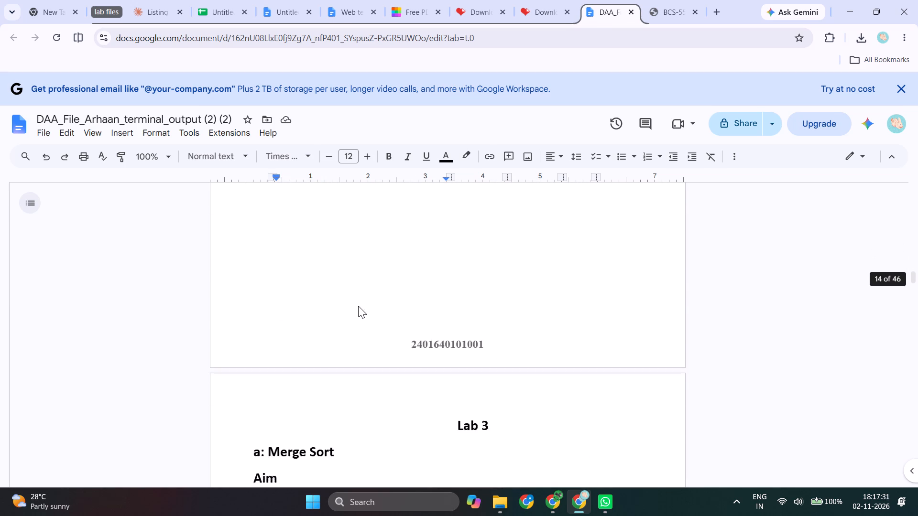
scroll(358, 306, down, 3)
scroll(358, 306, up, 6)
scroll(358, 306, down, 5)
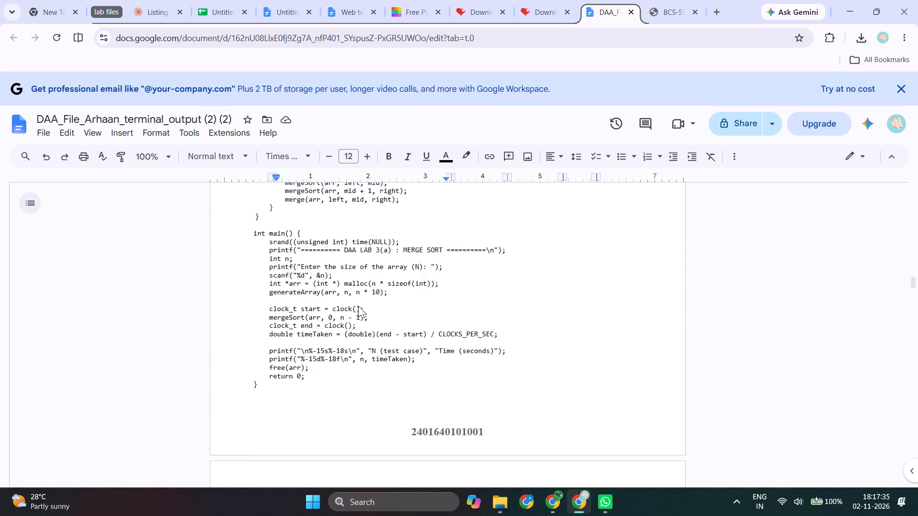
scroll(358, 306, down, 8)
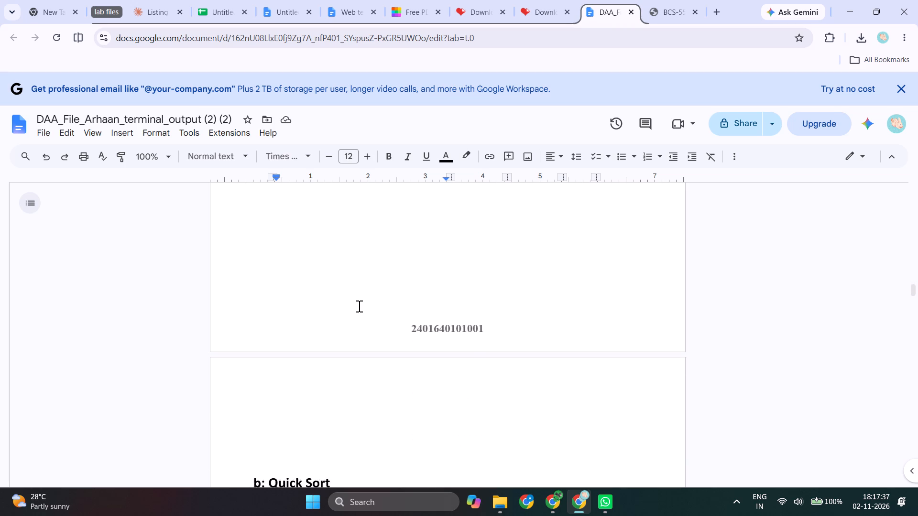
scroll(358, 306, down, 8)
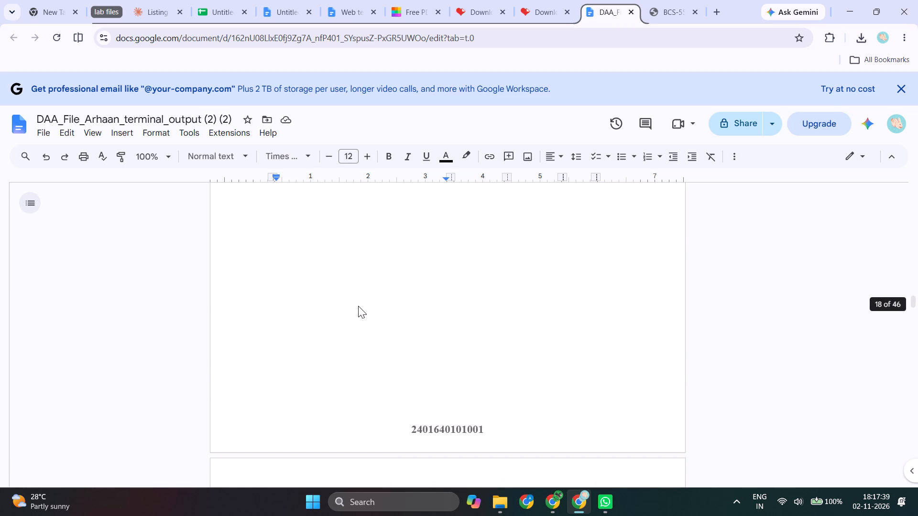
scroll(358, 306, down, 4)
Copy the Merge Sort and Quick Sort entries from List of Experiments number 3 into the INDEX table starting at row 3.
scroll(358, 306, up, 20)
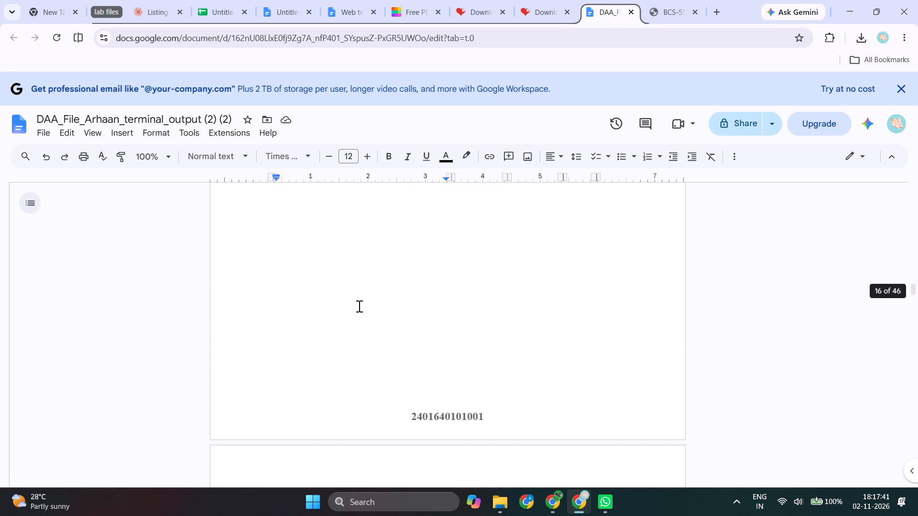
scroll(358, 306, up, 11)
scroll(358, 306, up, 10)
scroll(358, 306, down, 4)
scroll(358, 306, up, 2)
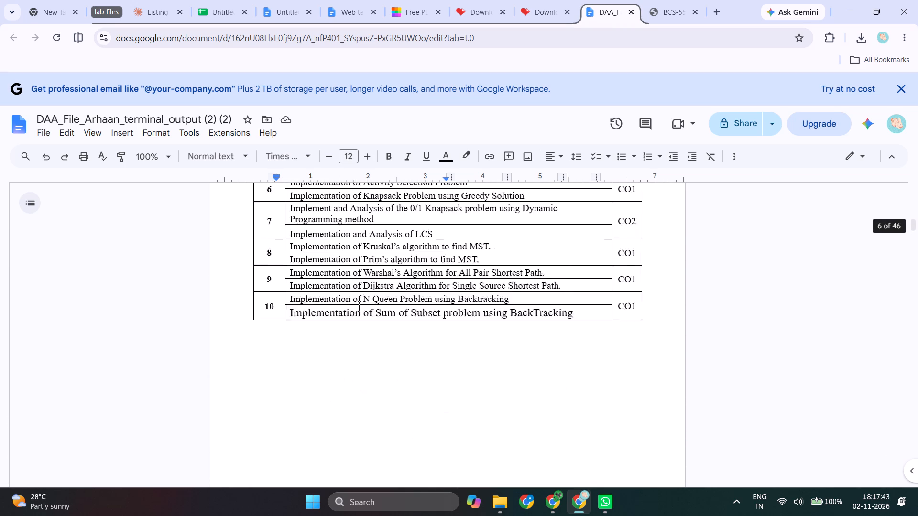
scroll(358, 306, up, 4)
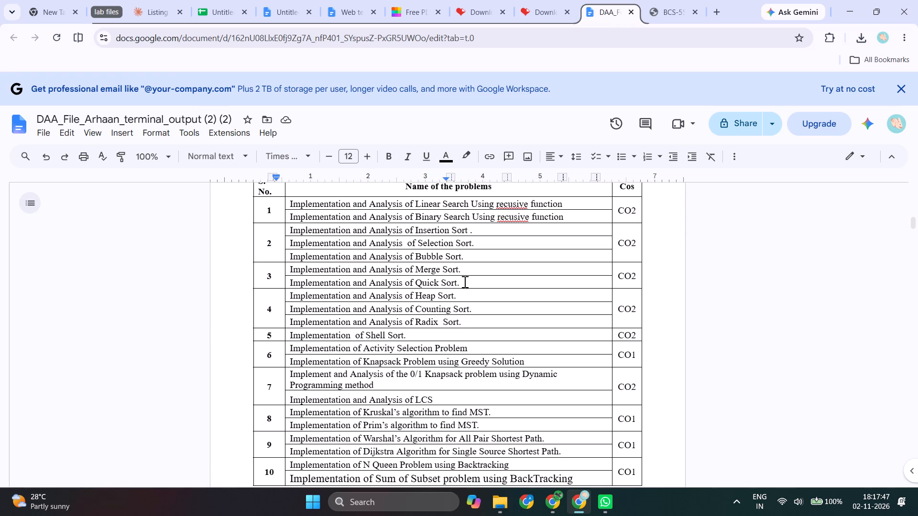
drag(464, 283, 293, 270)
key(ctrl+c)
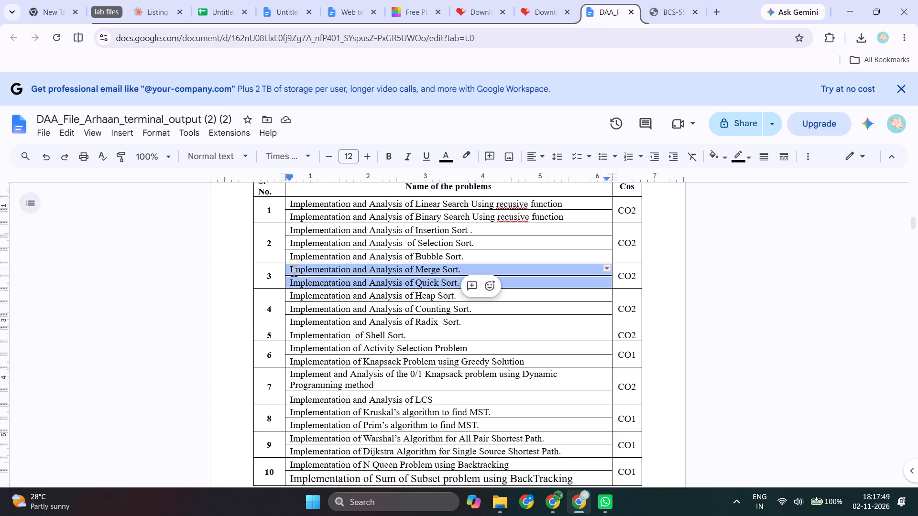
scroll(293, 270, down, 9)
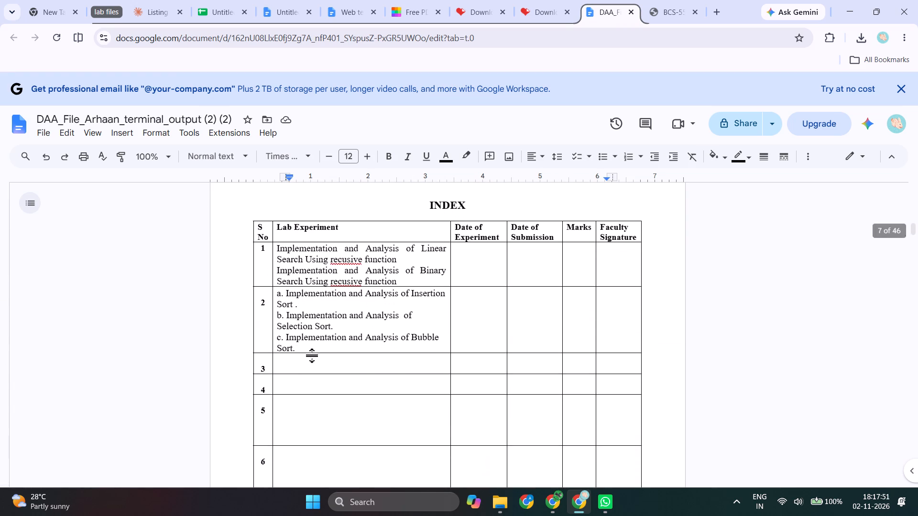
click(315, 365)
key(ctrl+v)
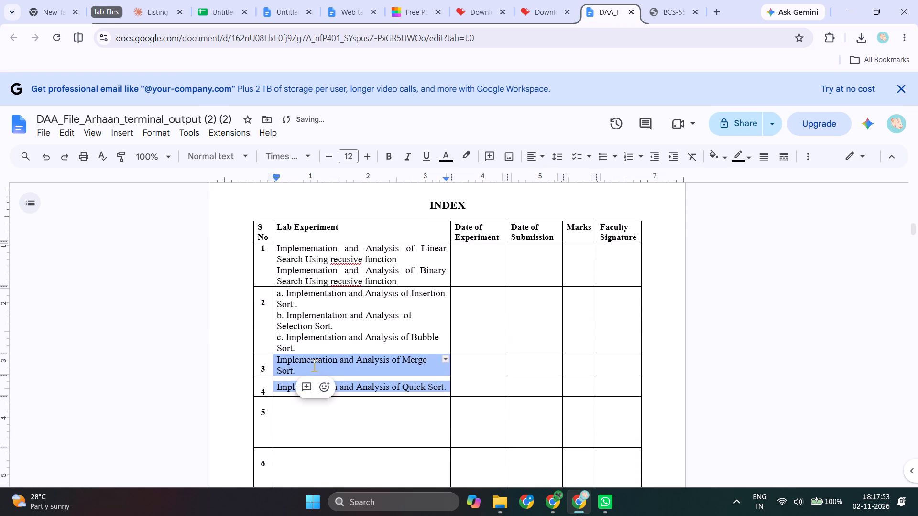
Copy the Quick Sort entry from INDEX row 4 onto a new line under the Merge Sort entry in row 3.
click(394, 385)
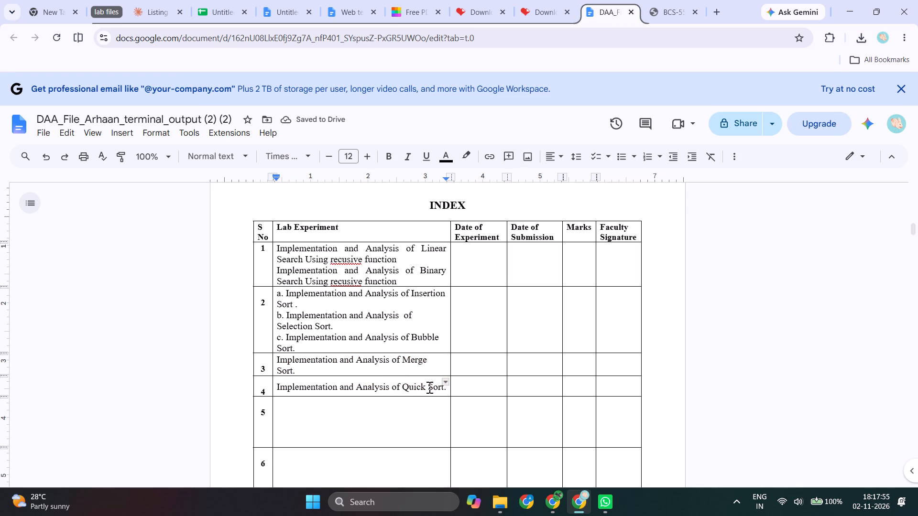
drag(275, 385, 442, 386)
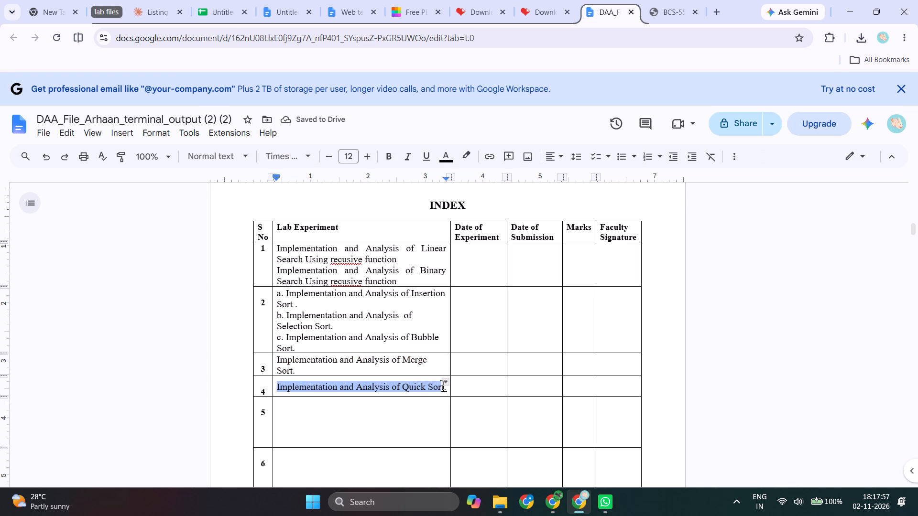
drag(442, 386, 447, 386)
key(ctrl+c)
click(370, 369)
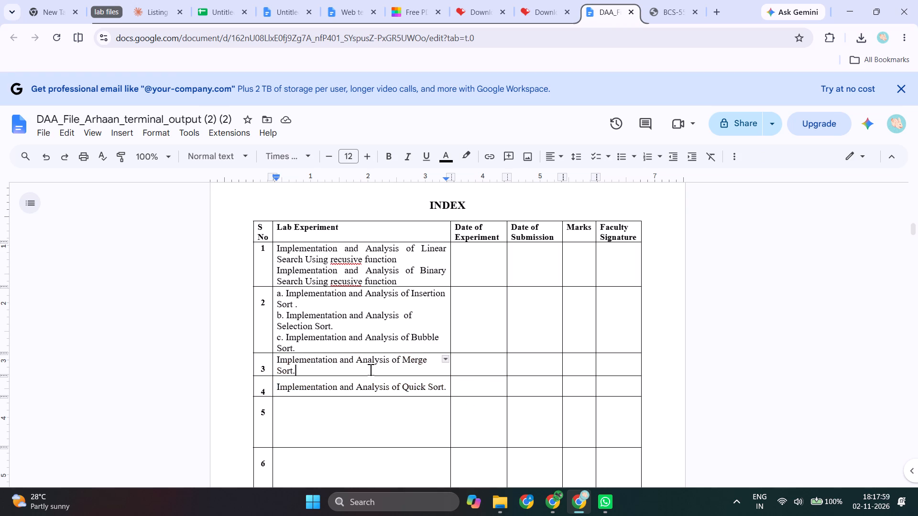
key(Return)
key(ctrl+v)
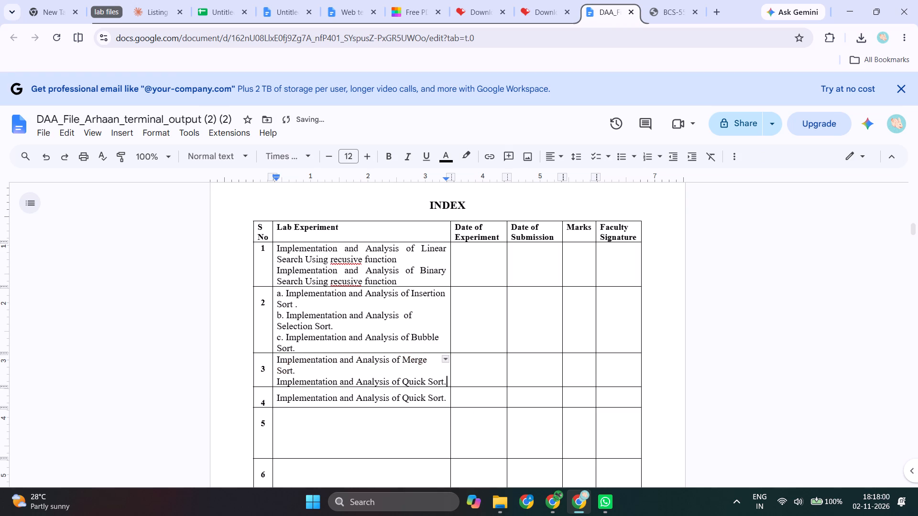
Delete the duplicate Quick Sort entry from INDEX row 4.
click(301, 401)
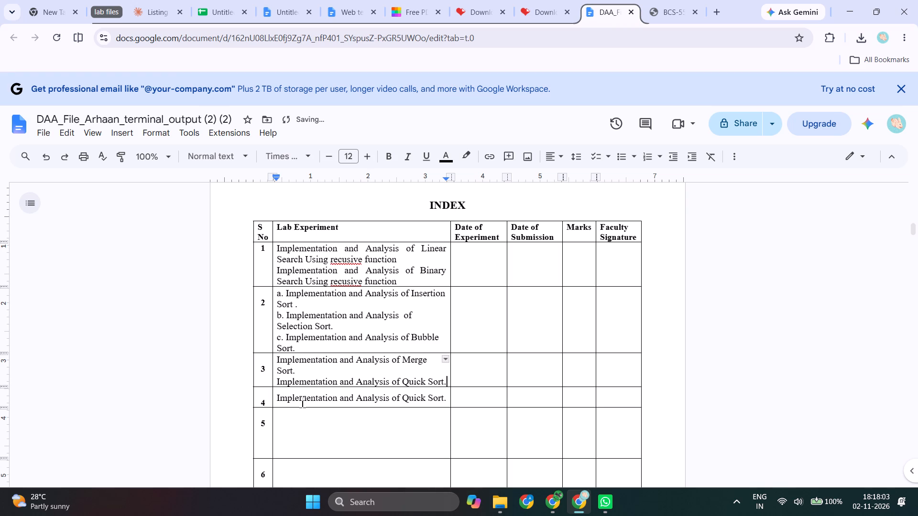
key(ctrl+a)
click(301, 401)
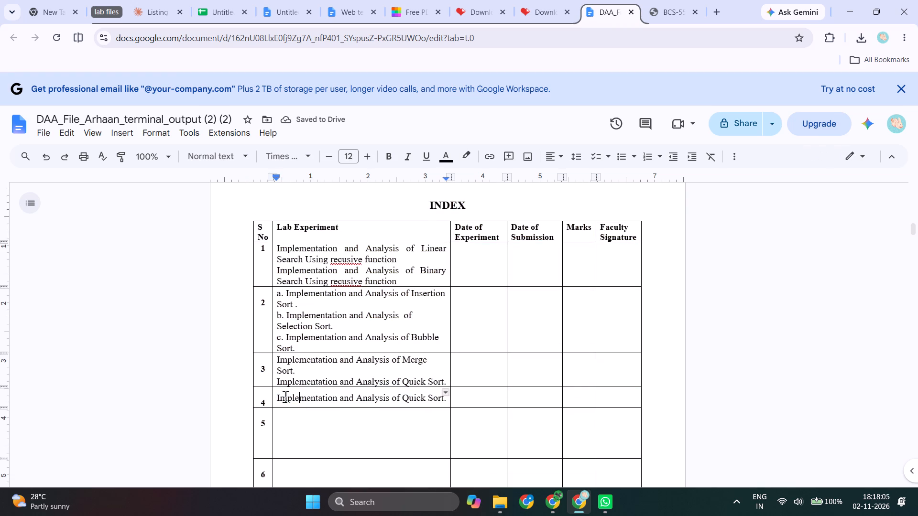
drag(277, 397, 405, 405)
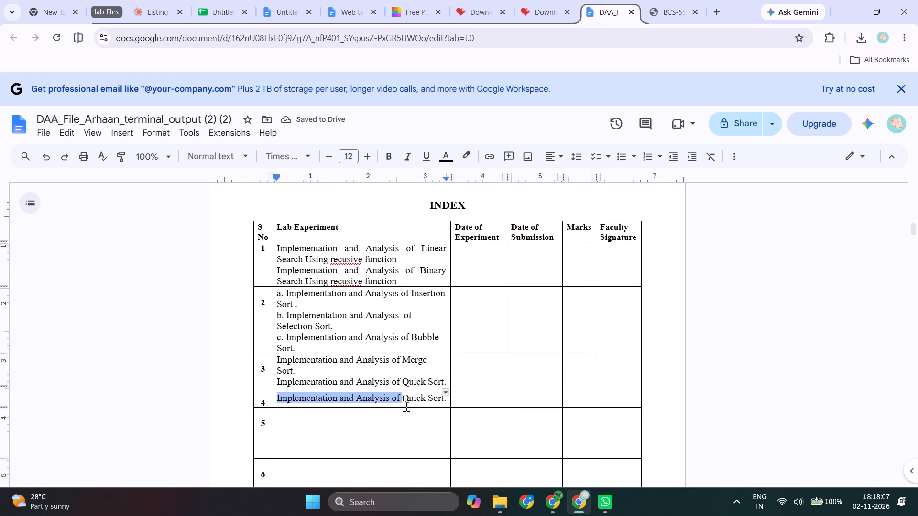
drag(405, 405, 448, 399)
key(BackSpace)
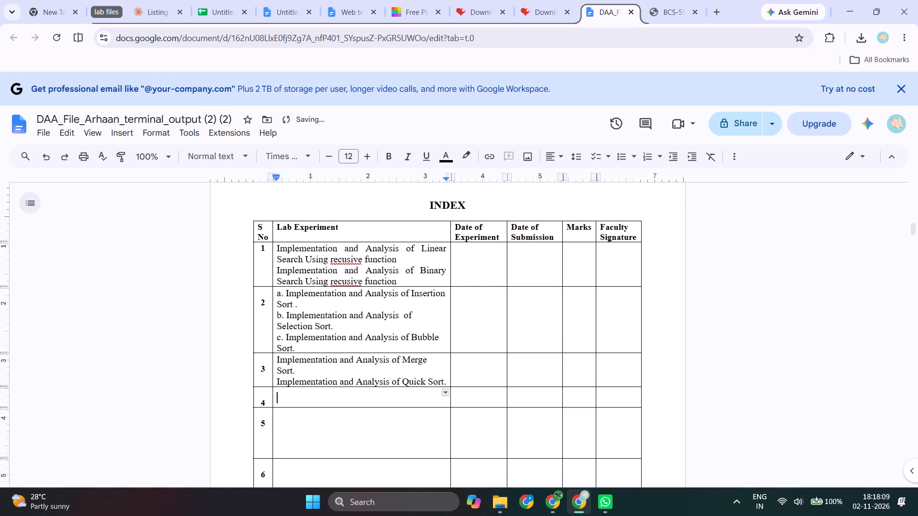
Letter the Merge Sort and Quick Sort entries in INDEX row 3 with the prefixes "a." and "b.".
click(275, 359)
text(a.)
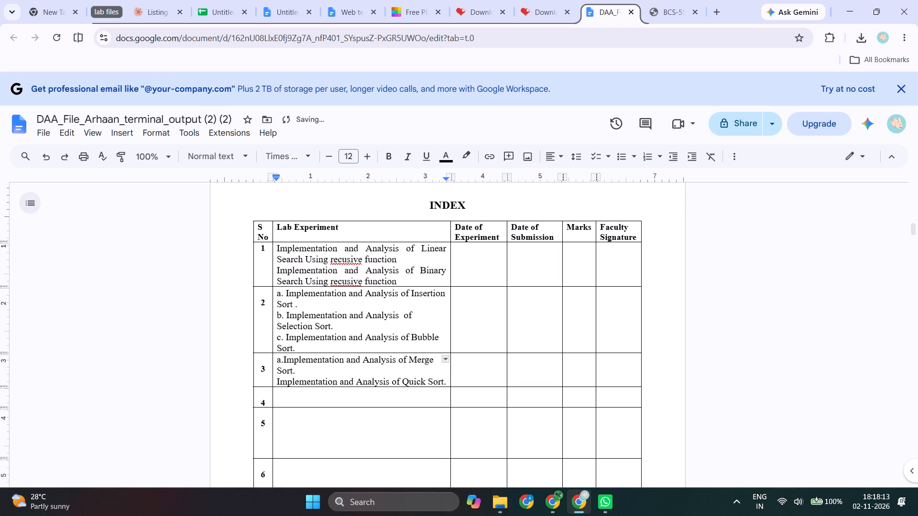
key(space)
key(BackSpace)
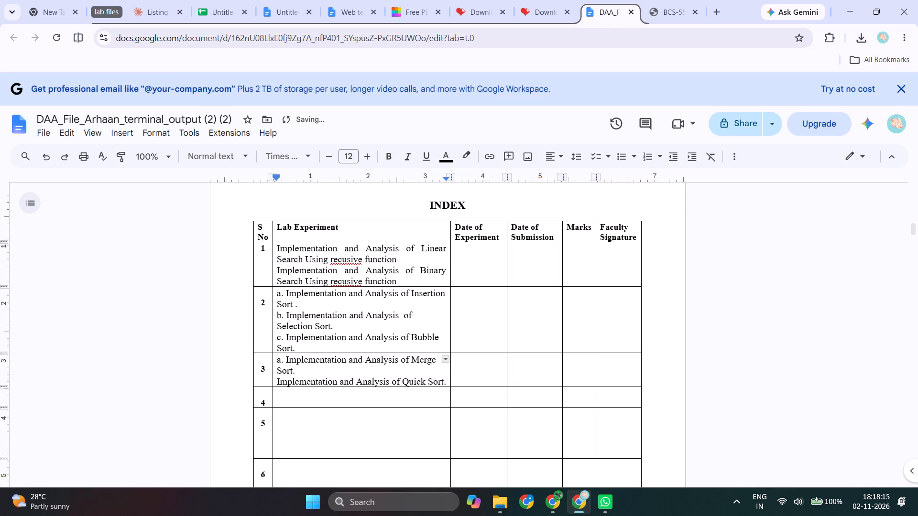
click(277, 380)
text(b.)
key(space)
key(BackSpace)
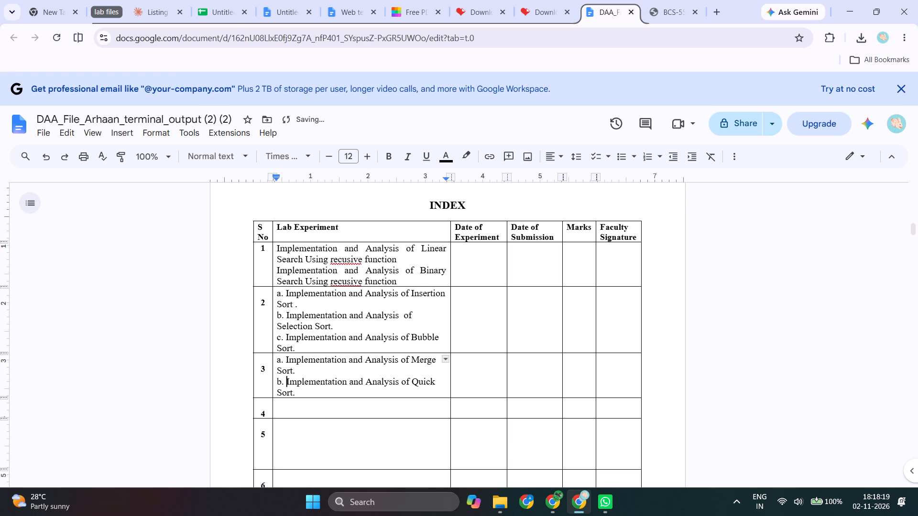
Letter the Linear Search and Binary Search entries in INDEX row 1 with plain-text prefixes "a." and "b.", without automatic list formatting.
click(276, 247)
text(a.)
key(space)
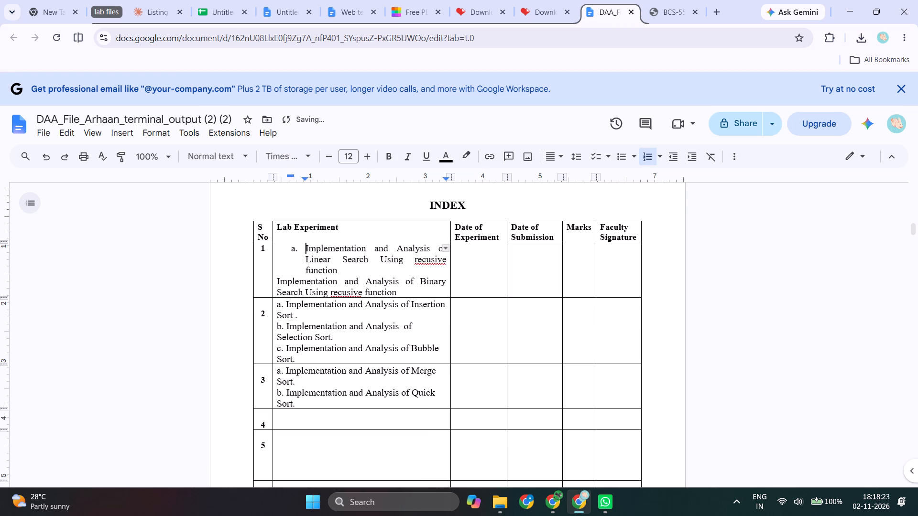
key(BackSpace)
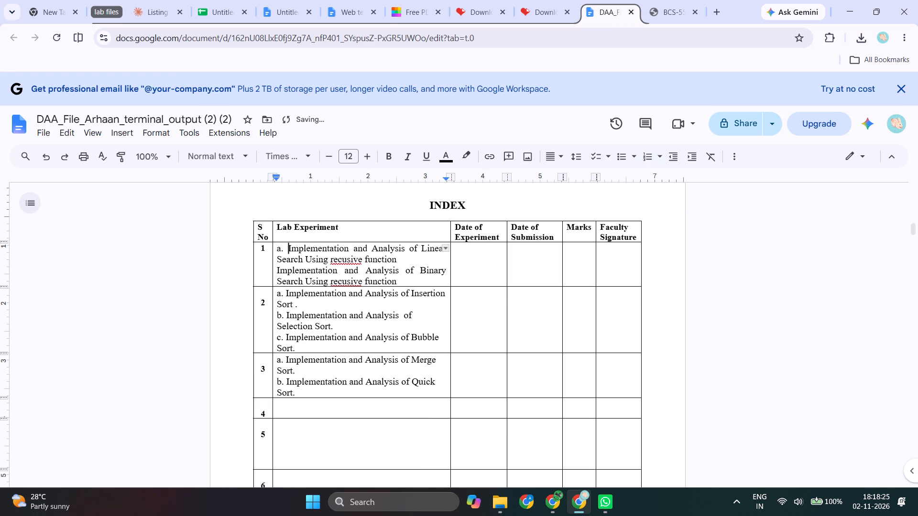
key(BackSpace)
key(space)
key(BackSpace)
click(275, 270)
text(b.)
key(space)
key(BackSpace)
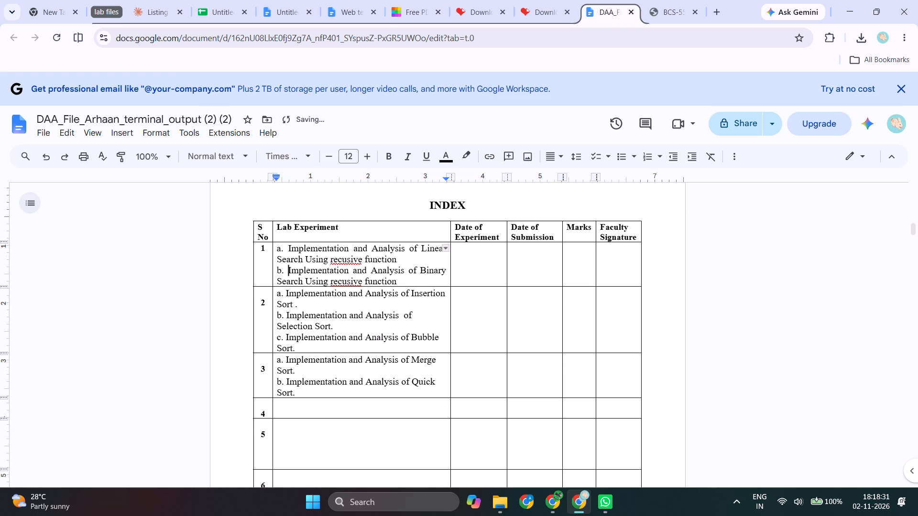
Copy the Heap Sort, Counting Sort and Radix Sort entries from List of Experiments number 4 for the empty INDEX row 4.
scroll(313, 336, down, 1)
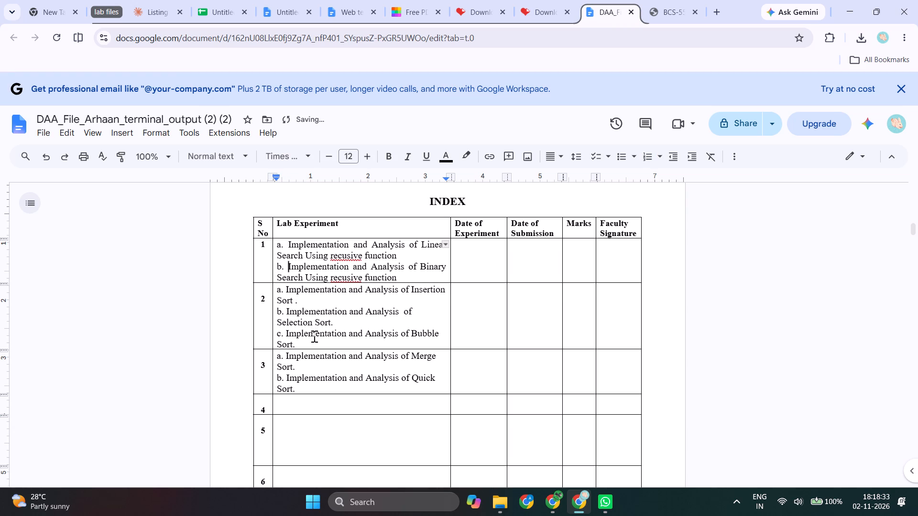
scroll(313, 336, down, 1)
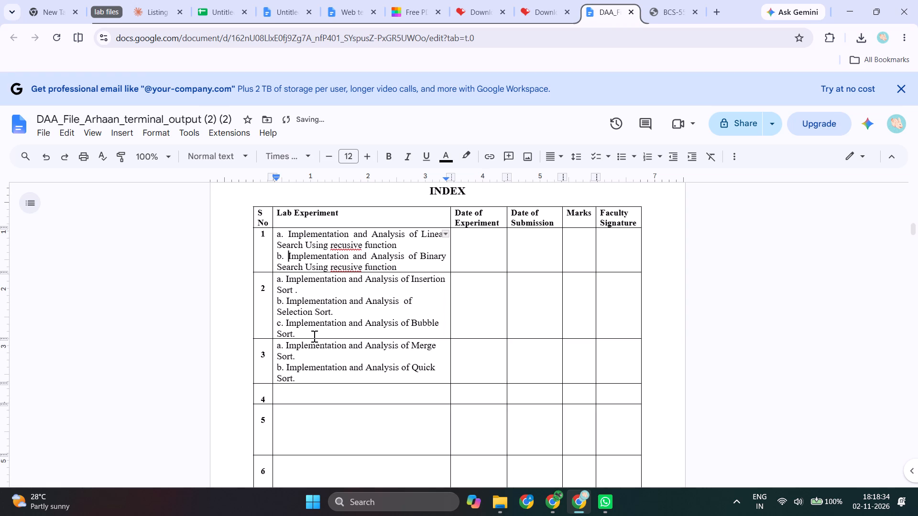
scroll(313, 336, down, 1)
scroll(313, 336, up, 7)
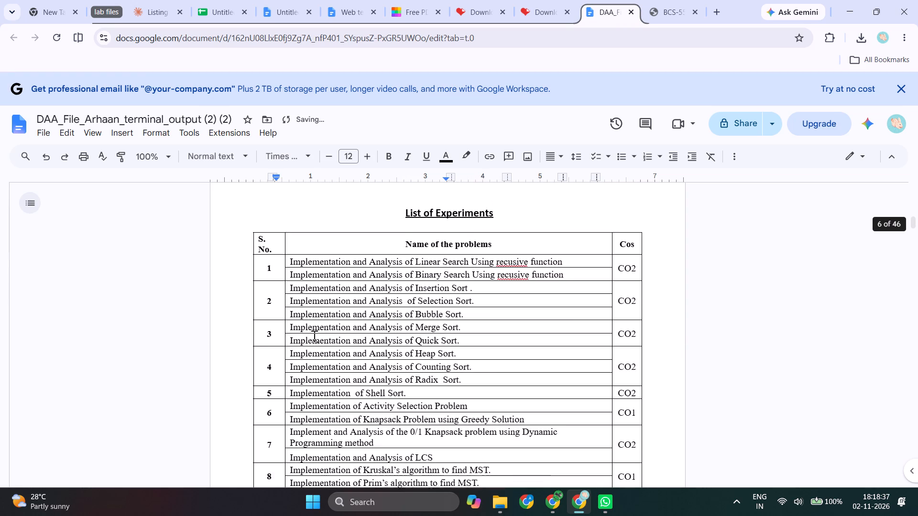
drag(288, 360, 452, 382)
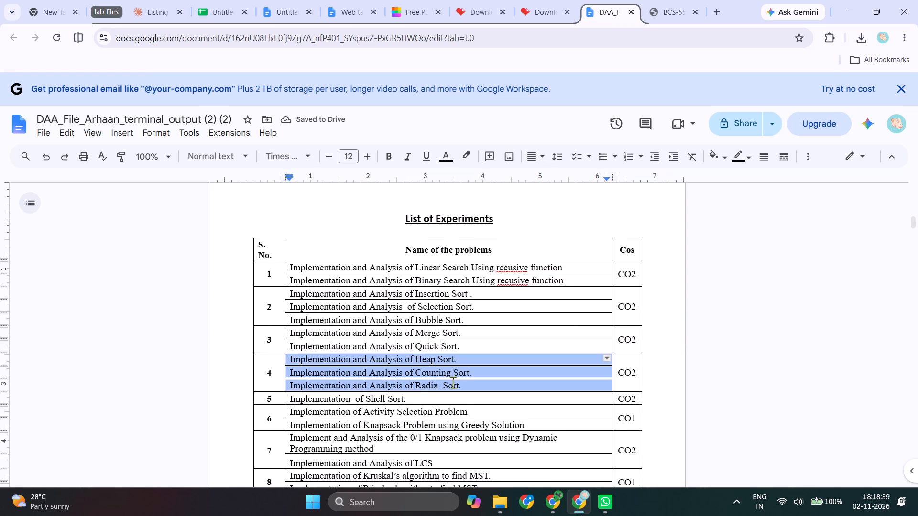
drag(452, 382, 456, 382)
key(ctrl+c)
scroll(456, 382, down, 6)
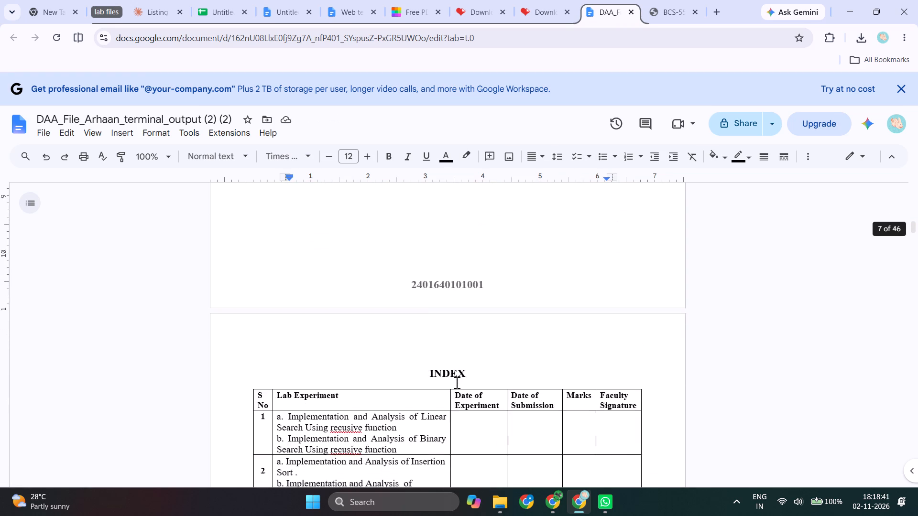
scroll(456, 382, down, 2)
click(357, 234)
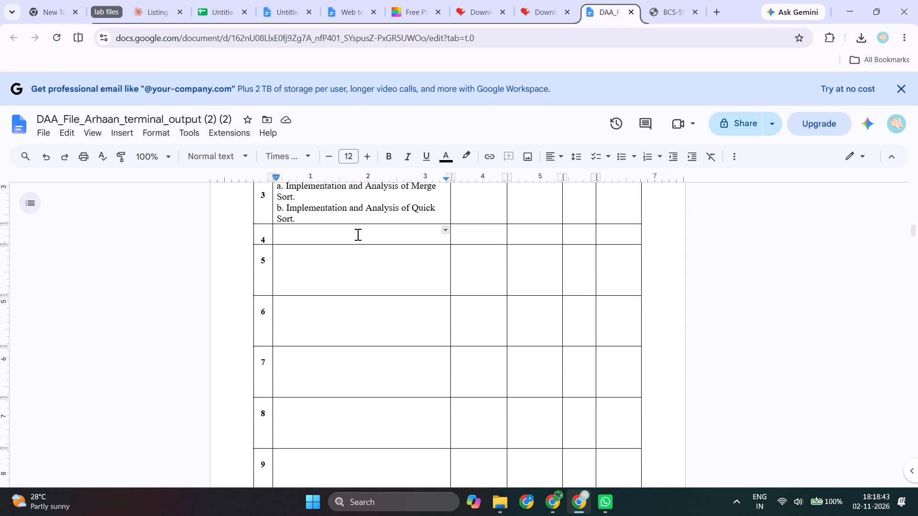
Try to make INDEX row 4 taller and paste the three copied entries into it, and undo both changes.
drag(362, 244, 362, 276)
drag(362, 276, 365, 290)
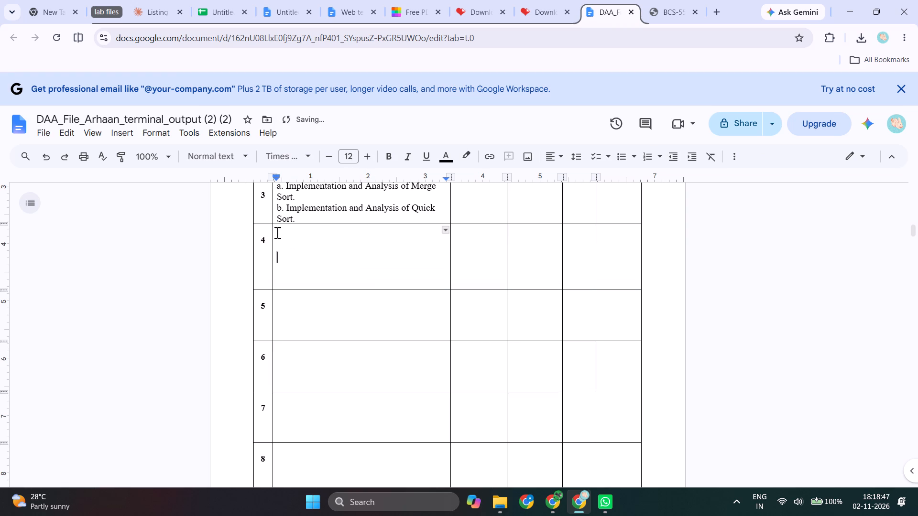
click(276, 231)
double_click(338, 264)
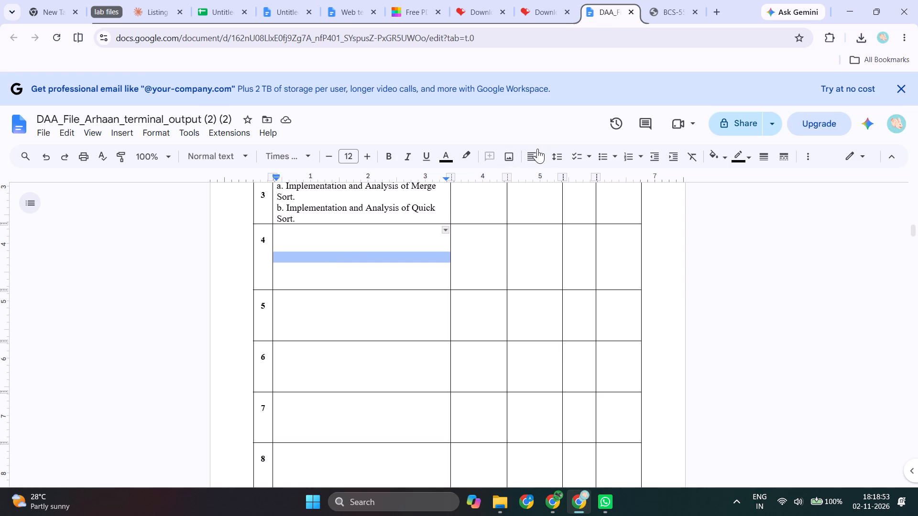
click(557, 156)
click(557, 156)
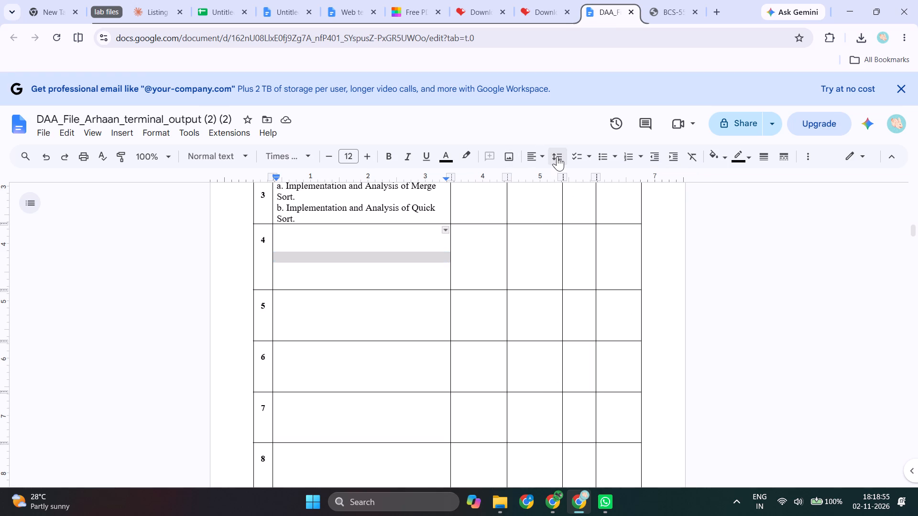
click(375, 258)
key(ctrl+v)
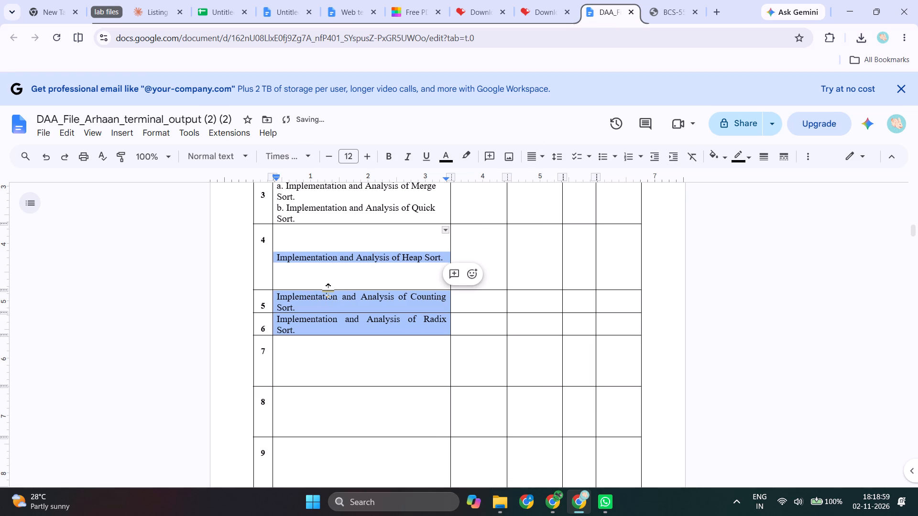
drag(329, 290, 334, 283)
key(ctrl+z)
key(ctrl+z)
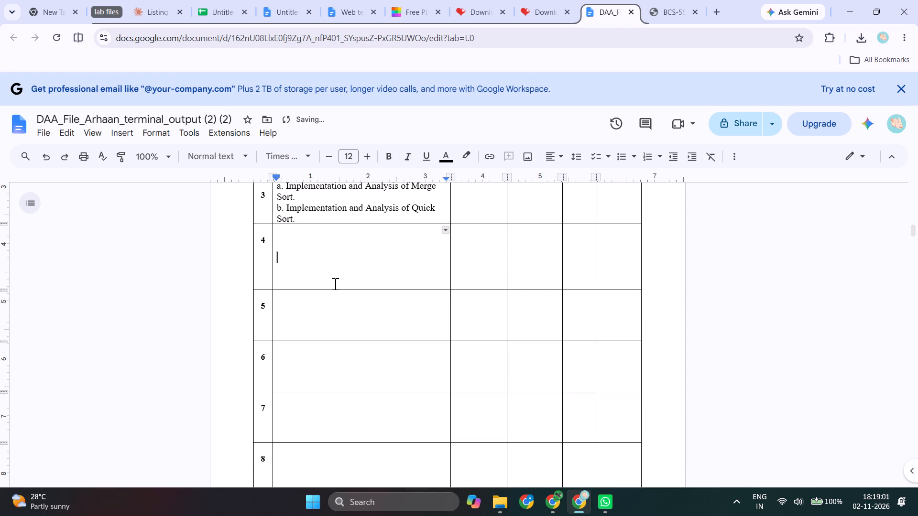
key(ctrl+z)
Paste the copied Heap Sort, Counting Sort and Radix Sort entries into the INDEX table starting at row 4.
key(ctrl+v)
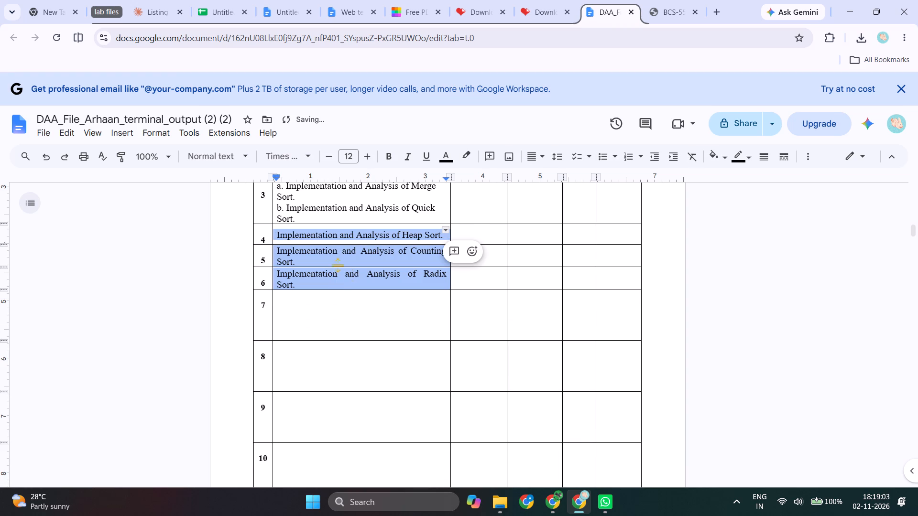
Copy the Counting Sort entry from INDEX row 5 onto a new line under the Heap Sort entry in row 4.
drag(307, 263, 300, 261)
click(300, 261)
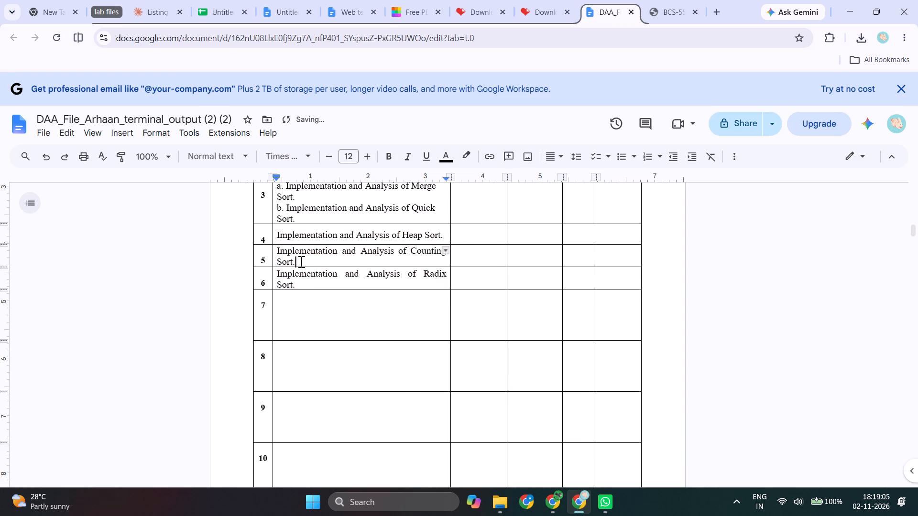
drag(300, 261, 276, 249)
key(ctrl+c)
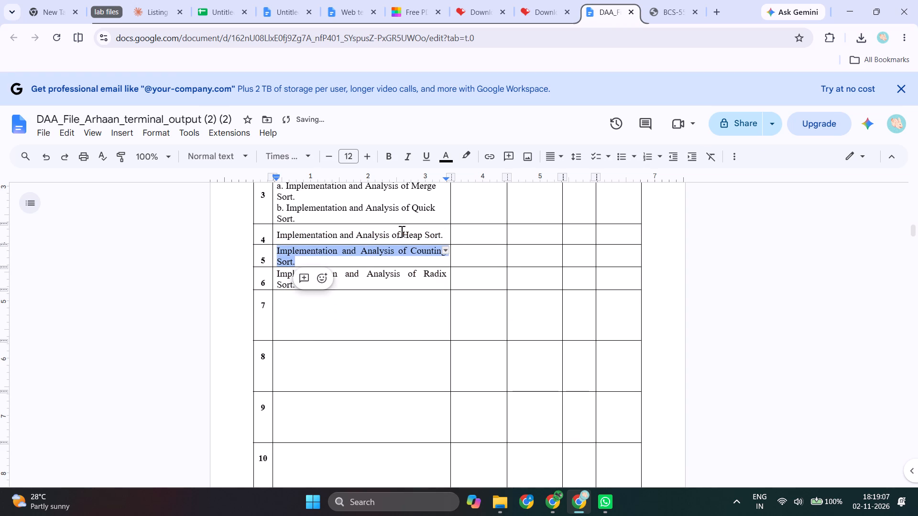
click(442, 234)
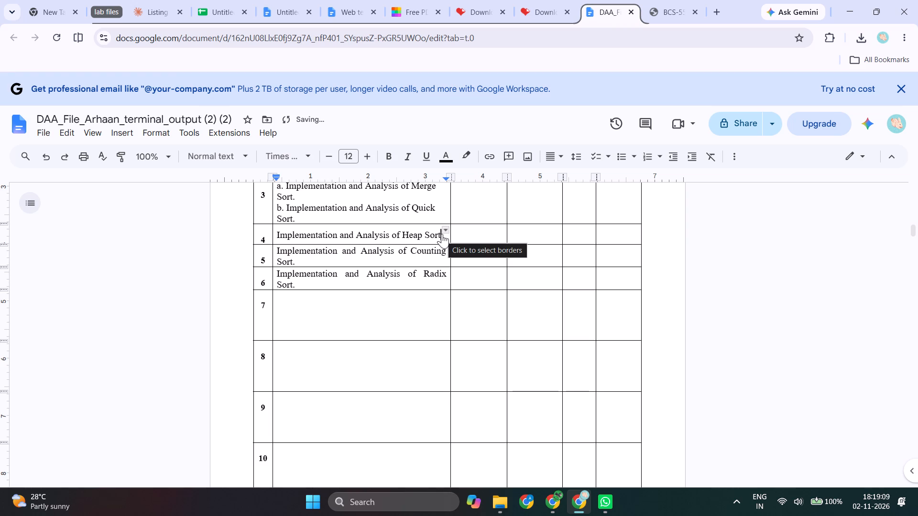
key(Right)
key(Return)
key(ctrl+v)
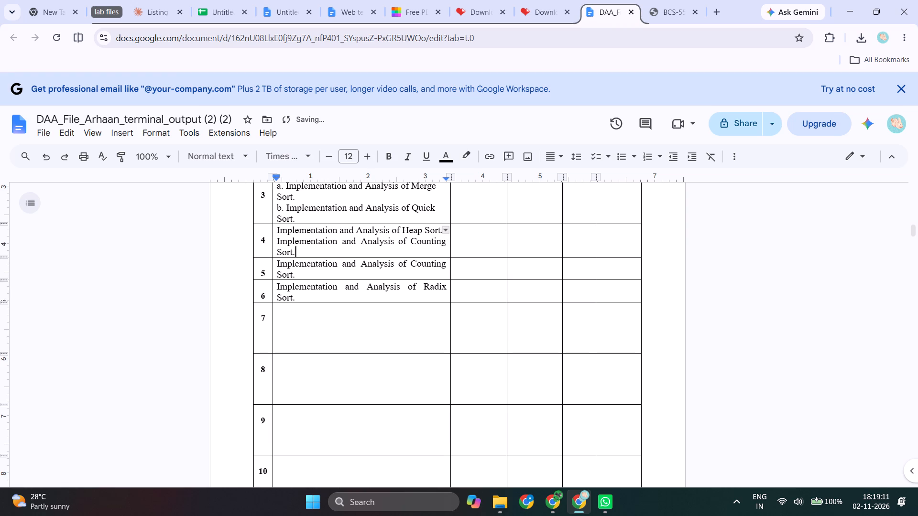
Copy the Radix Sort entry from INDEX row 6 onto a new line under the Counting Sort entry in row 4.
drag(302, 292, 278, 289)
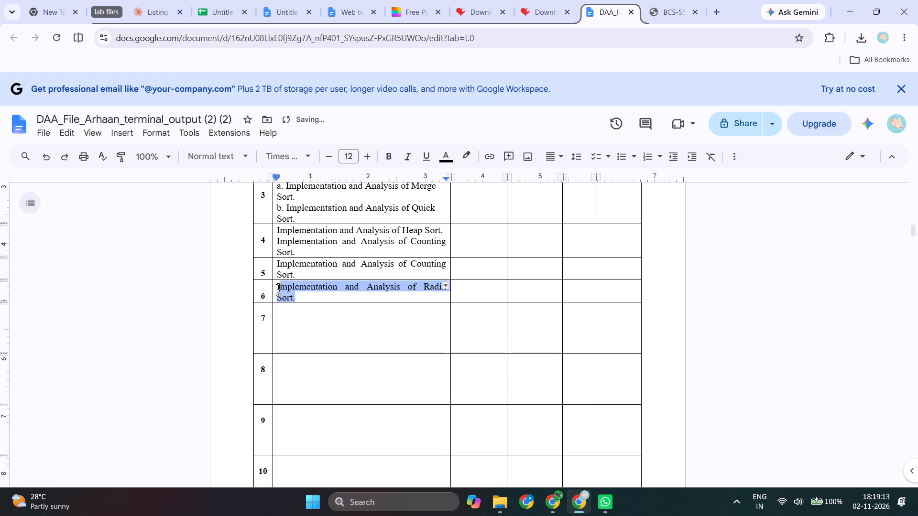
drag(278, 289, 276, 289)
key(ctrl+c)
click(304, 251)
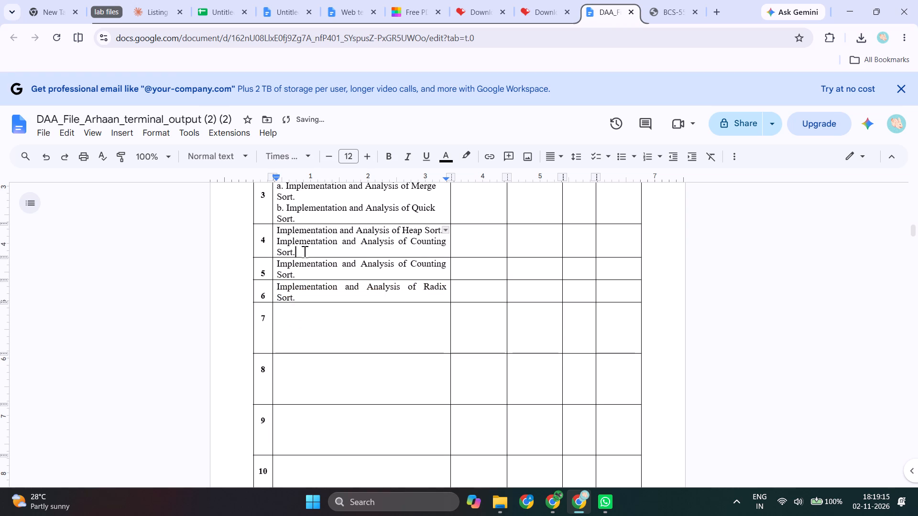
key(Return)
key(ctrl+v)
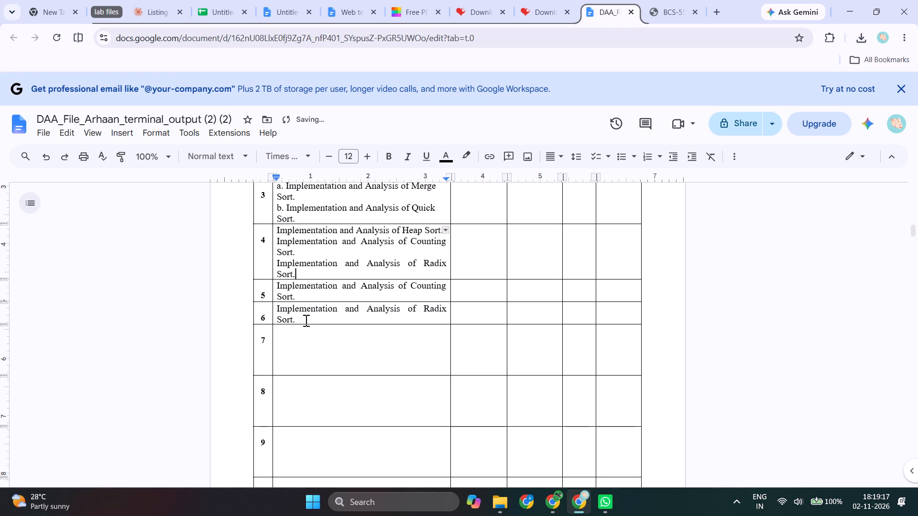
Delete the duplicate Counting Sort and Radix Sort entries from INDEX rows 5 and 6.
drag(304, 321, 276, 281)
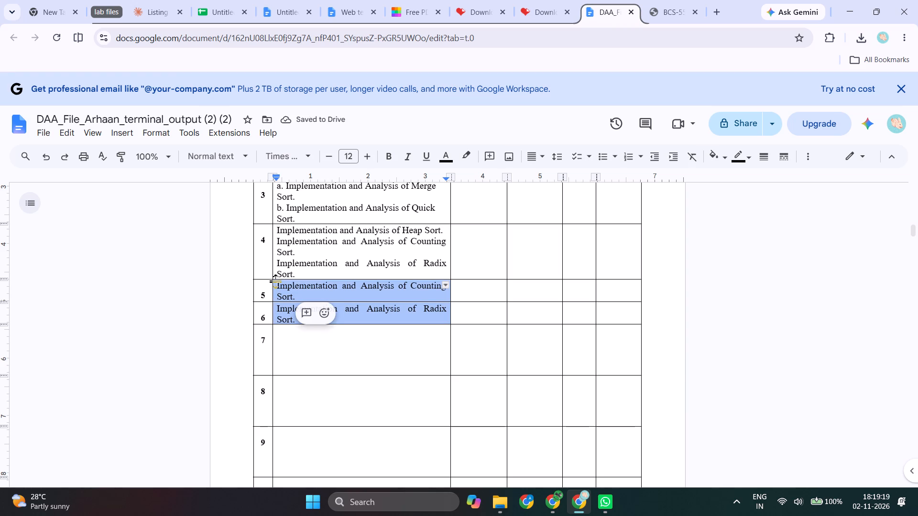
key(BackSpace)
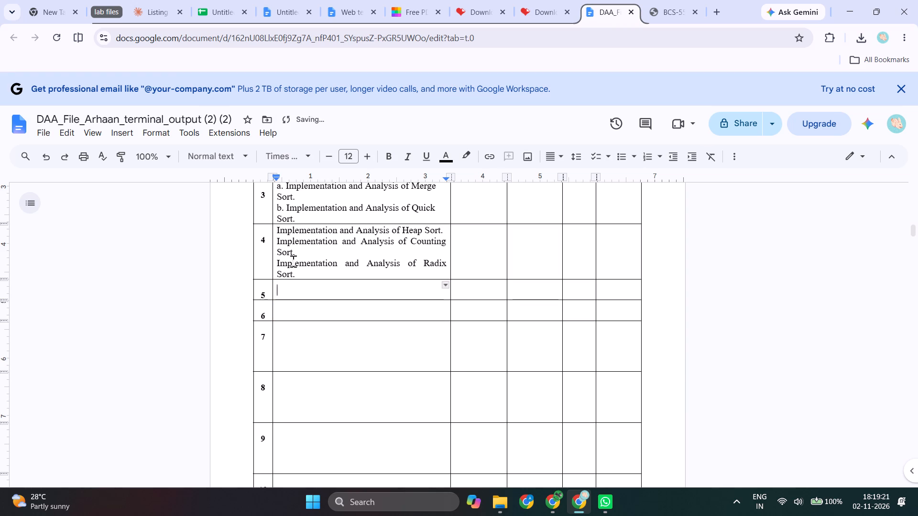
Prefix the Heap Sort entry in row 4 of the INDEX table with "a.".
click(274, 229)
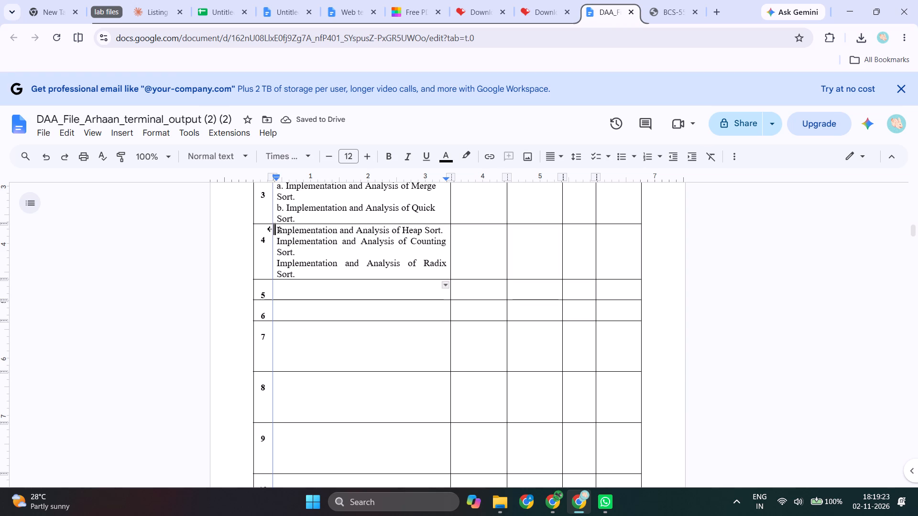
click(277, 230)
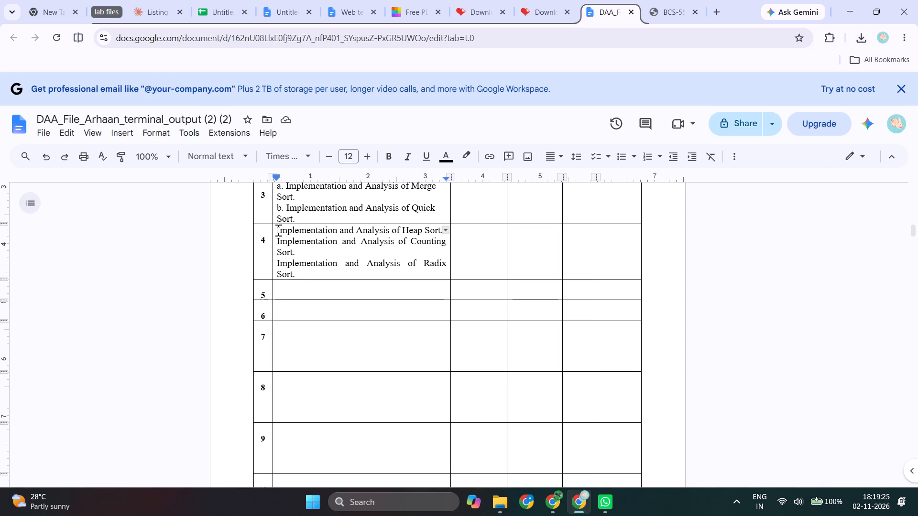
text(a.)
key(space)
key(BackSpace)
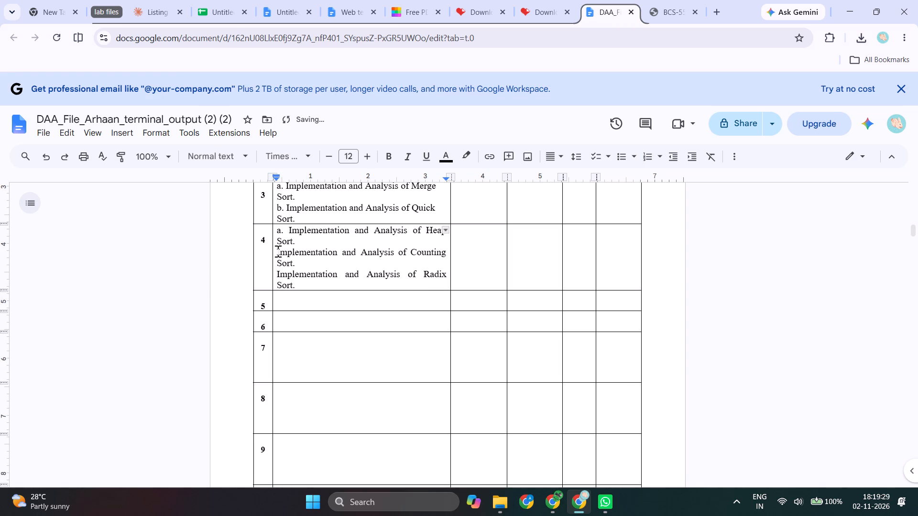
Prefix the Counting Sort entry in INDEX row 4 with "b.".
key(Down)
key(Down)
key(Left)
key(Left)
text(b.)
key(space)
key(BackSpace)
key(BackSpace)
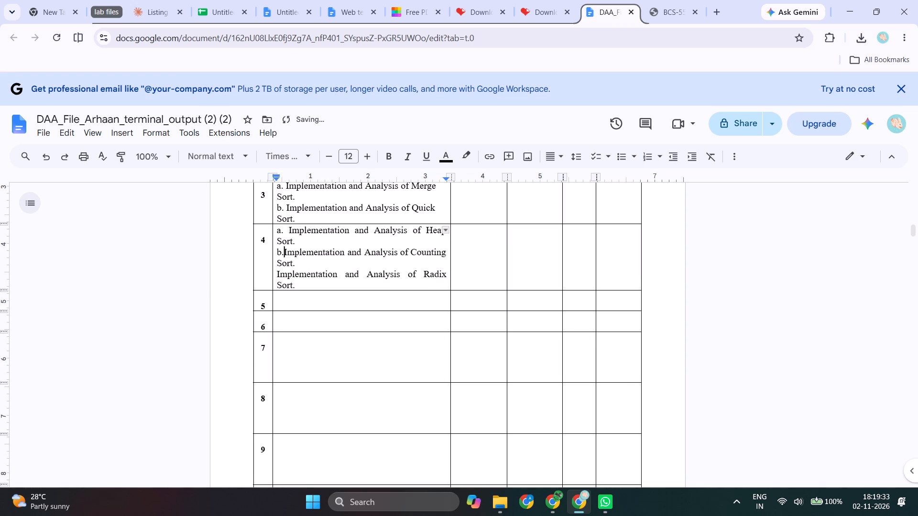
Prefix the Radix Sort entry in INDEX row 4 with a lowercase "c.".
key(Down)
key(Down)
key(Left)
key(Left)
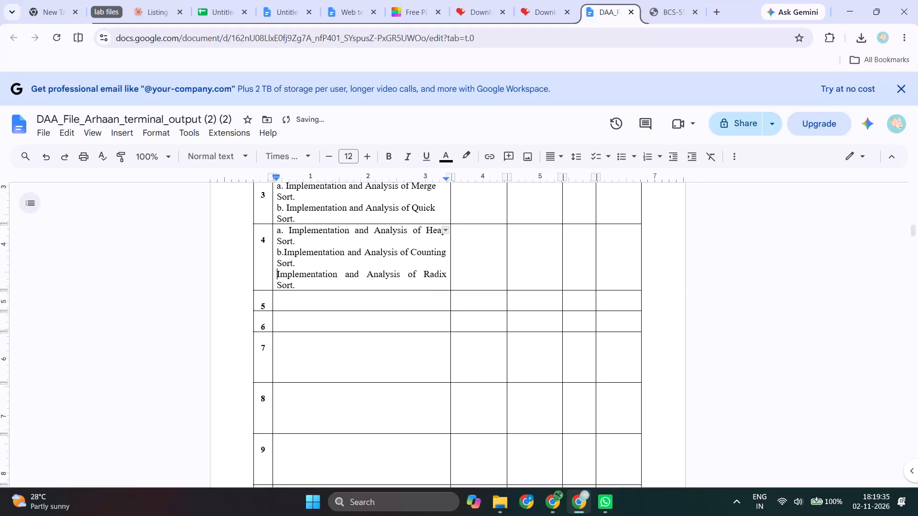
text(c.)
key(space)
key(BackSpace)
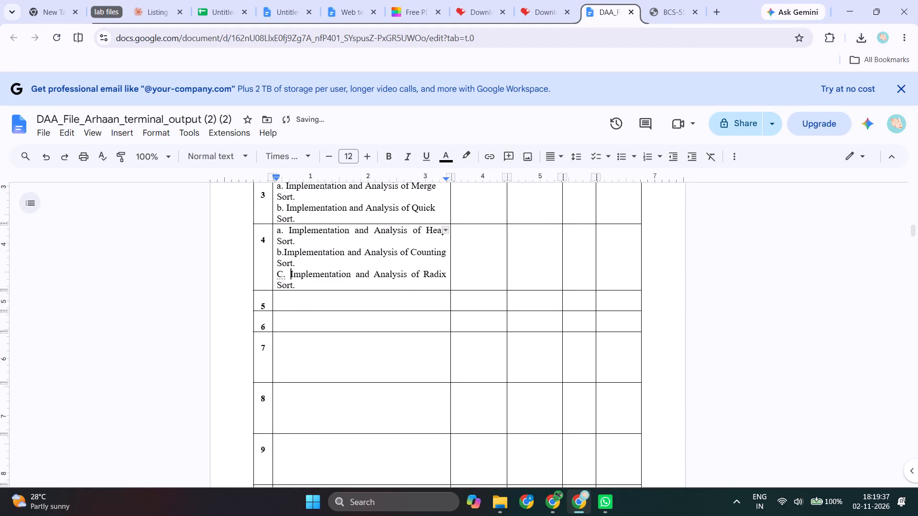
key(BackSpace)
key(space)
key(BackSpace)
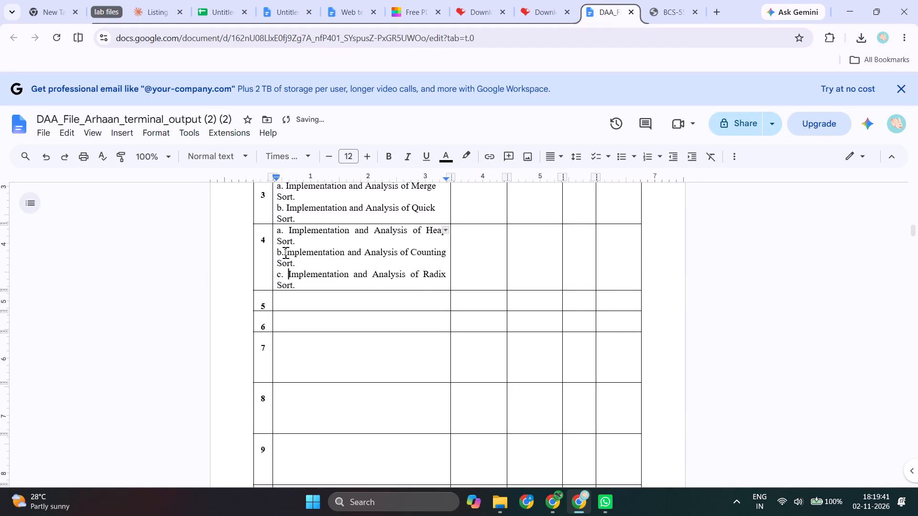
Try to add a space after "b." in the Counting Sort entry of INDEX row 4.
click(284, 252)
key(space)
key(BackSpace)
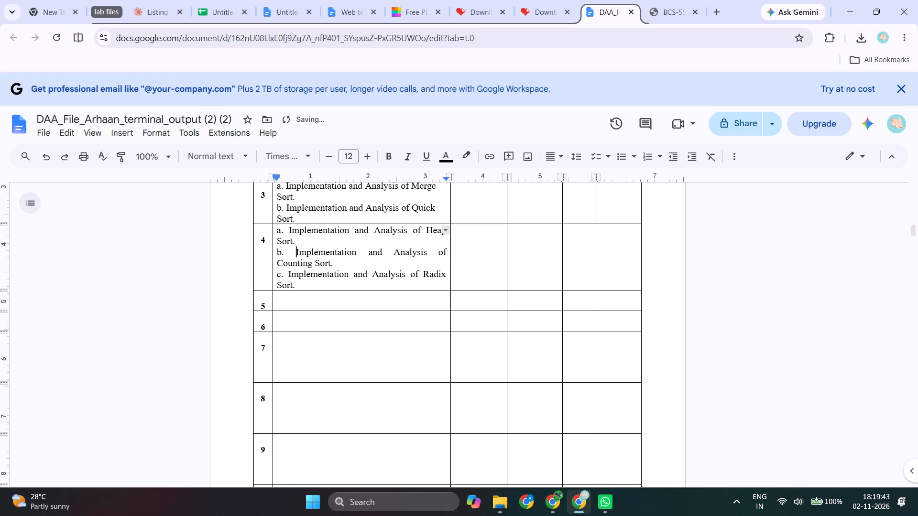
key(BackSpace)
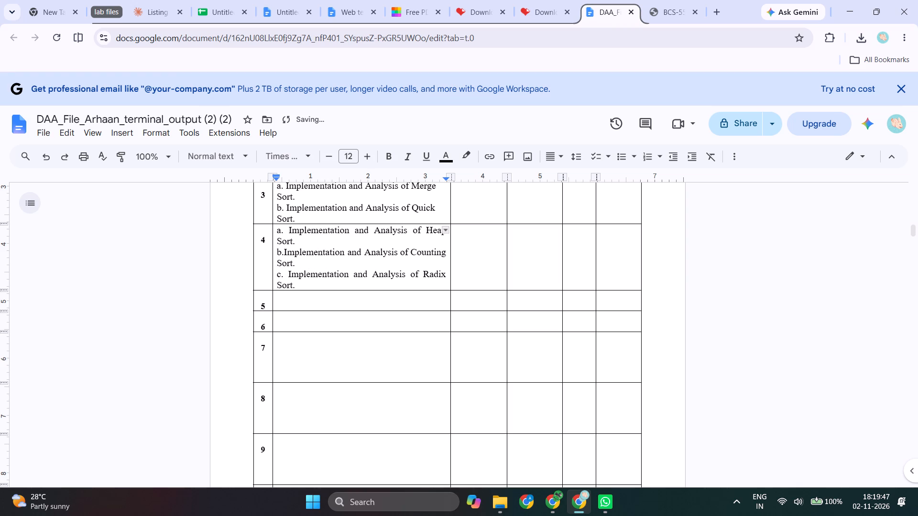
Clear the formatting of all three lettered entries in INDEX row 4.
drag(320, 282, 276, 228)
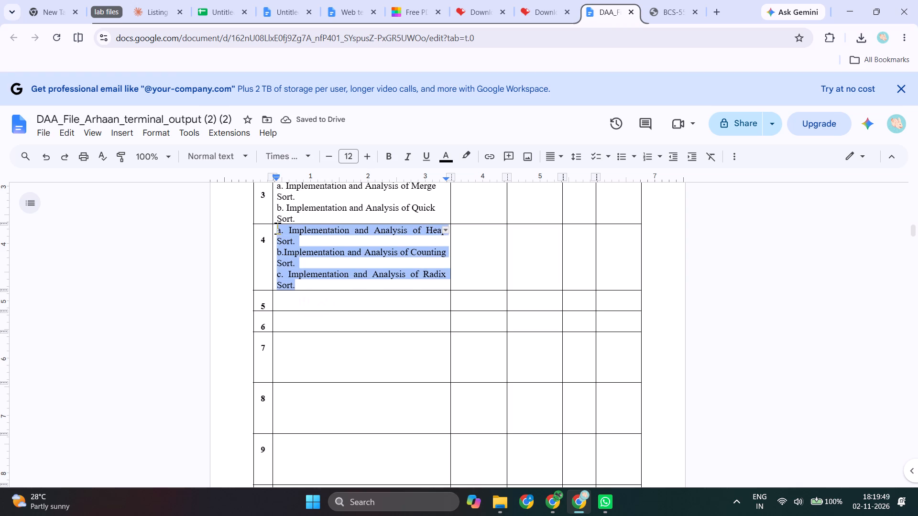
right_click(290, 236)
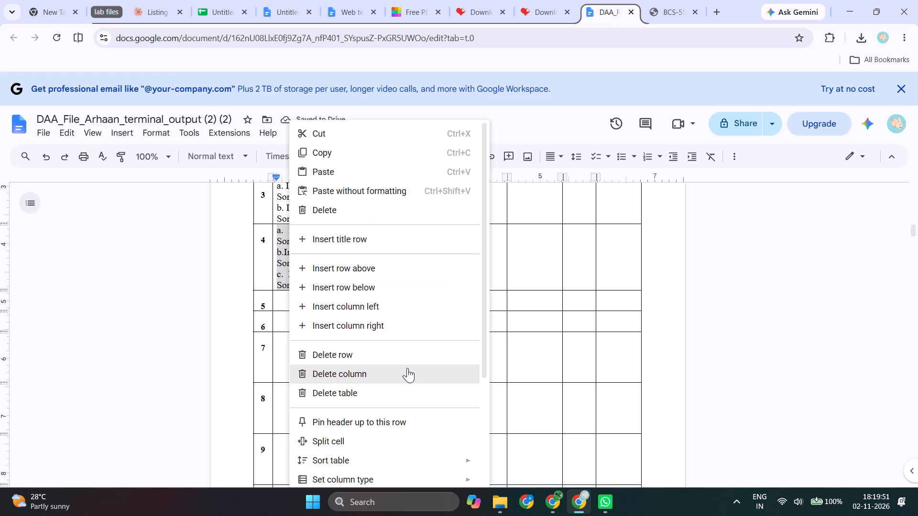
scroll(407, 368, down, 4)
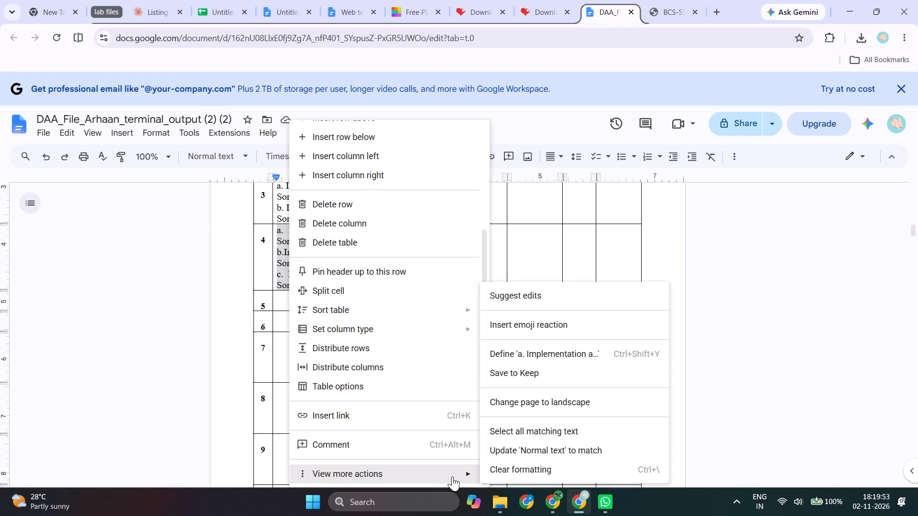
click(511, 469)
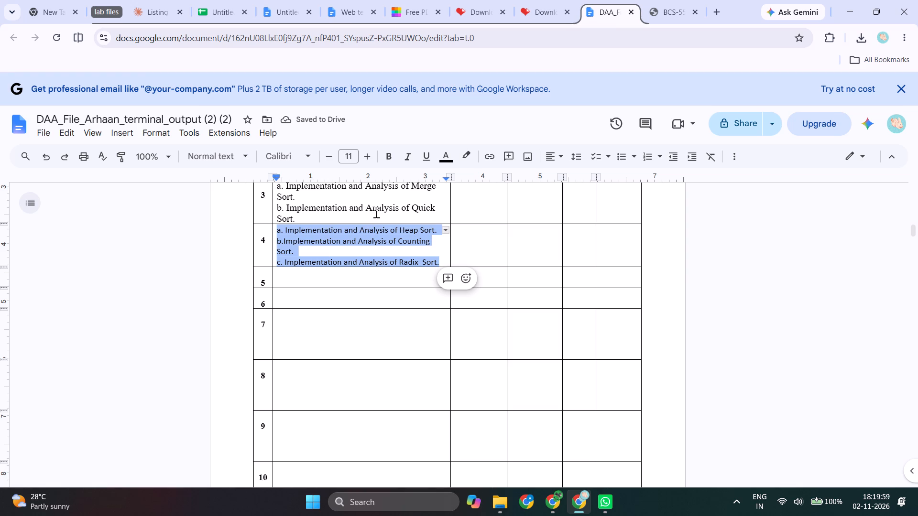
Set the three lettered entries in INDEX row 4 to Times New Roman, size 12.
drag(370, 212, 353, 208)
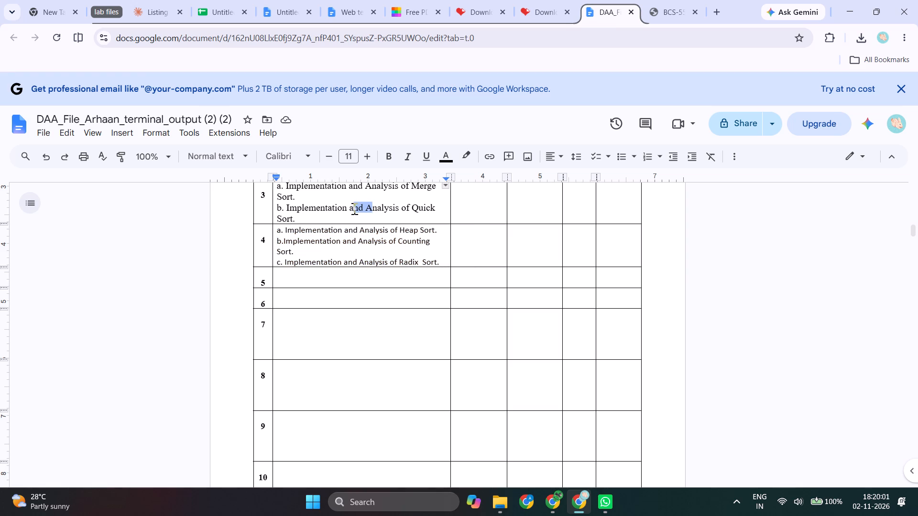
drag(353, 208, 339, 208)
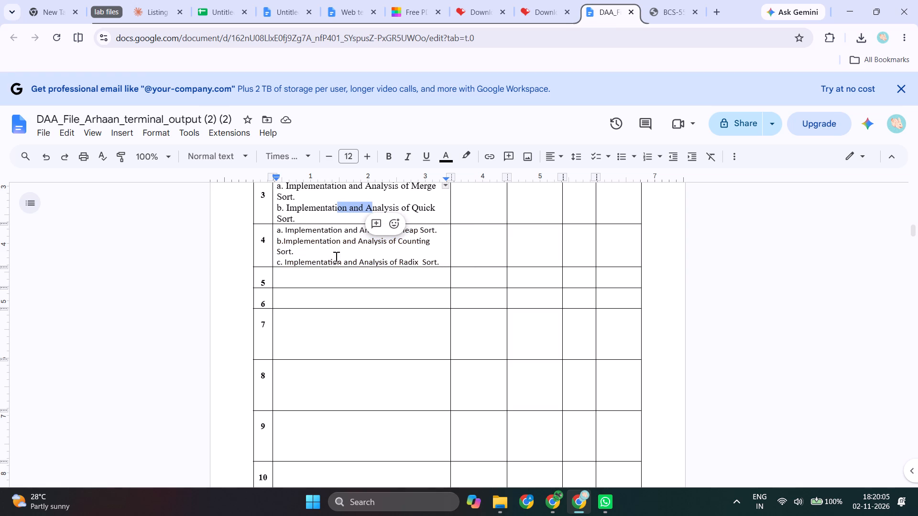
drag(441, 258, 279, 221)
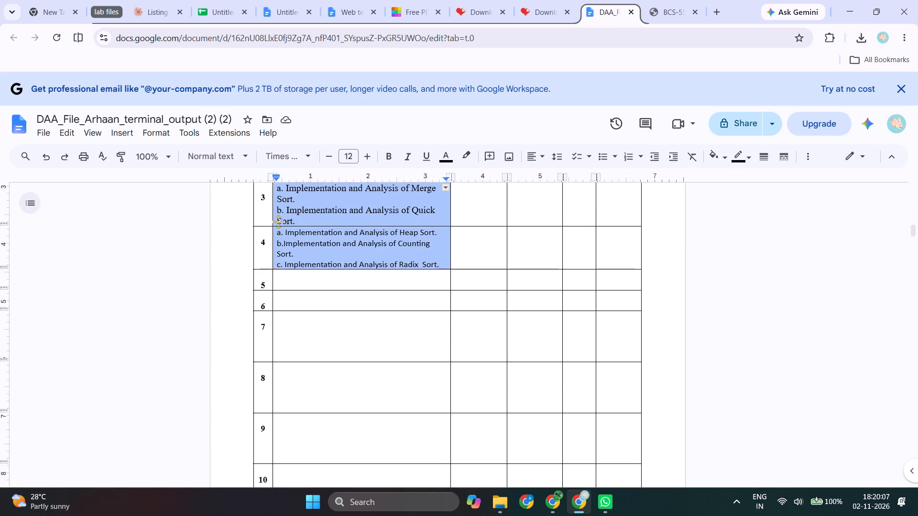
drag(279, 221, 277, 269)
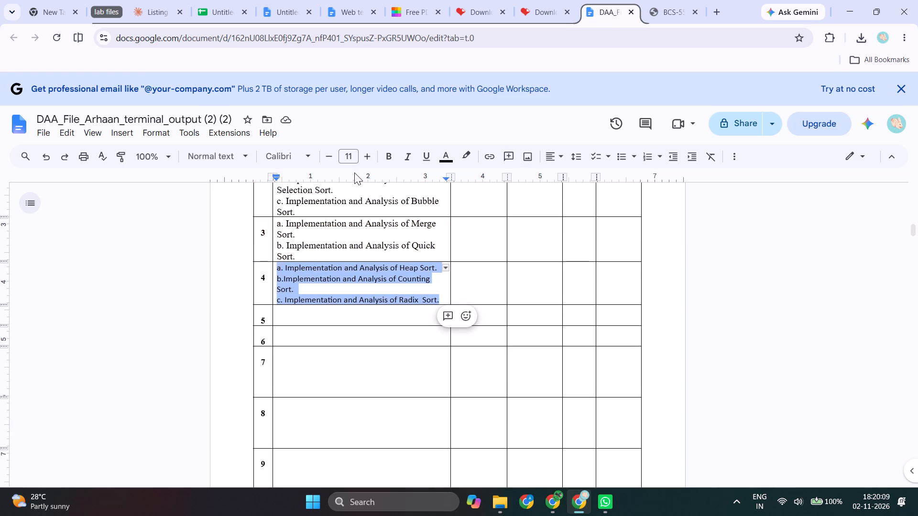
click(367, 155)
click(290, 157)
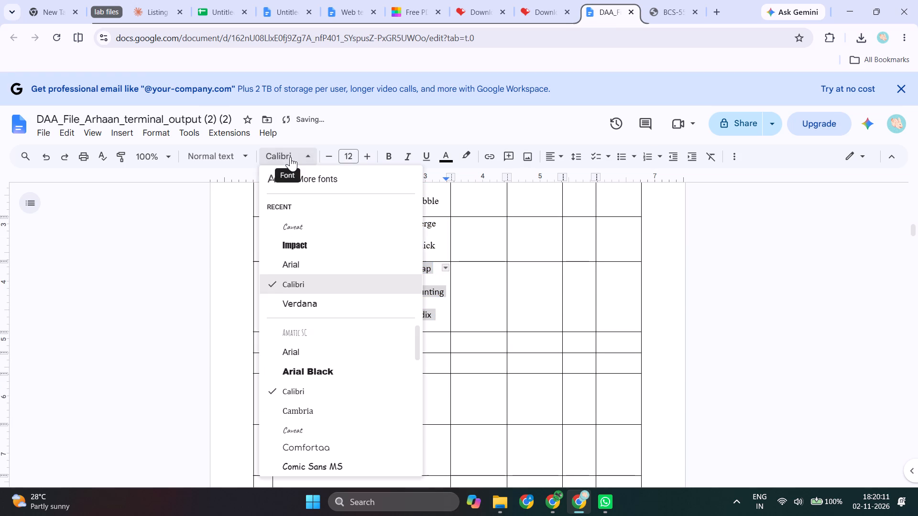
scroll(346, 368, down, 2)
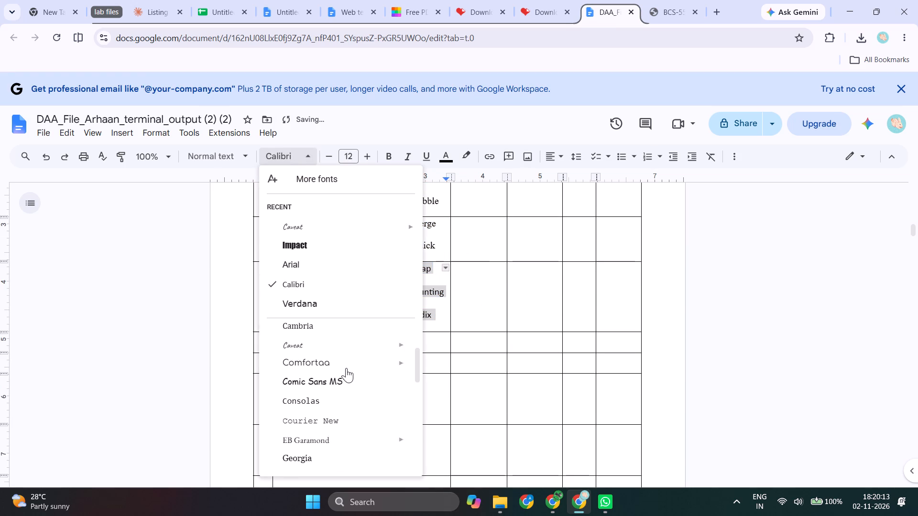
scroll(346, 368, down, 5)
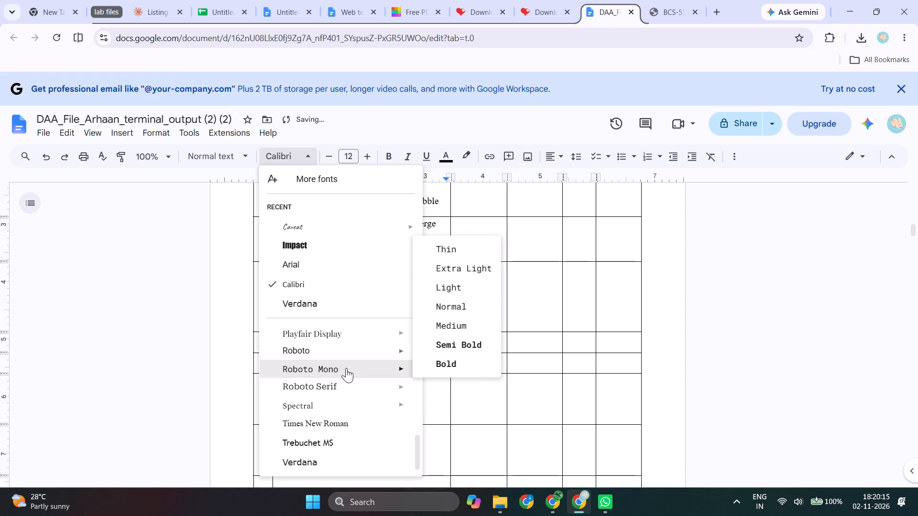
scroll(346, 368, down, 1)
click(337, 432)
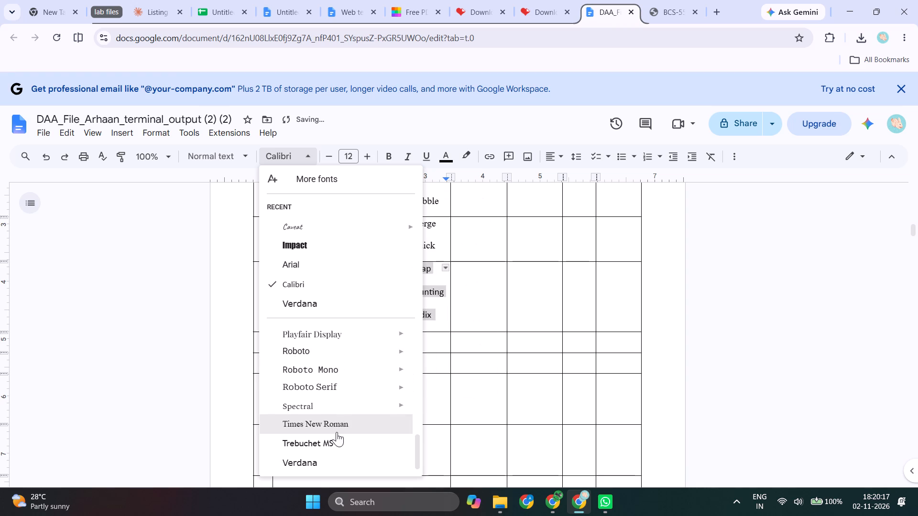
click(191, 295)
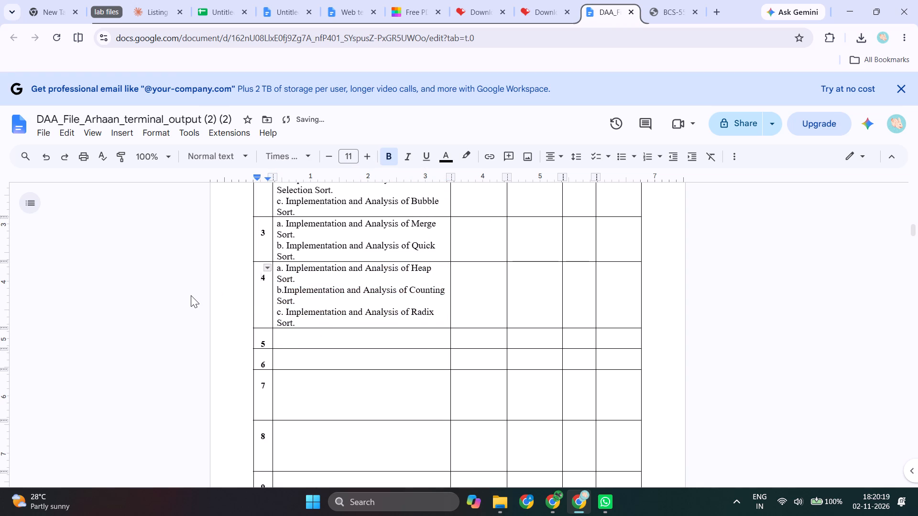
Insert a space after "b." in the Counting Sort entry of INDEX row 4.
click(283, 288)
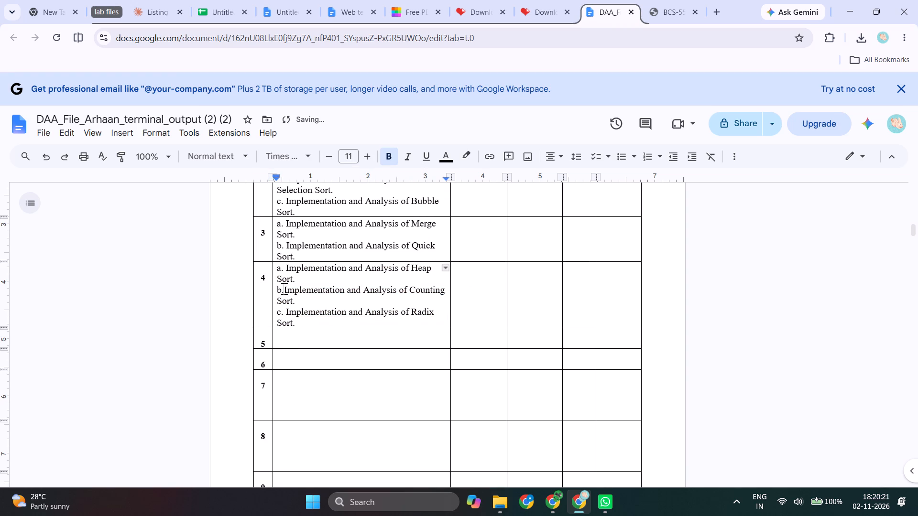
key(space)
key(BackSpace)
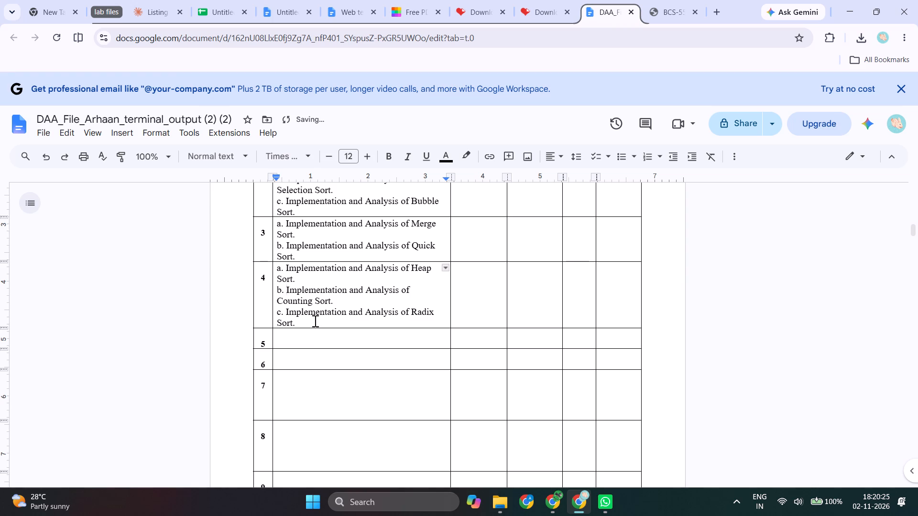
Copy "Implementation of Shell Sort." from row 5 of the List of Experiments into row 5 of the INDEX table.
scroll(314, 321, down, 1)
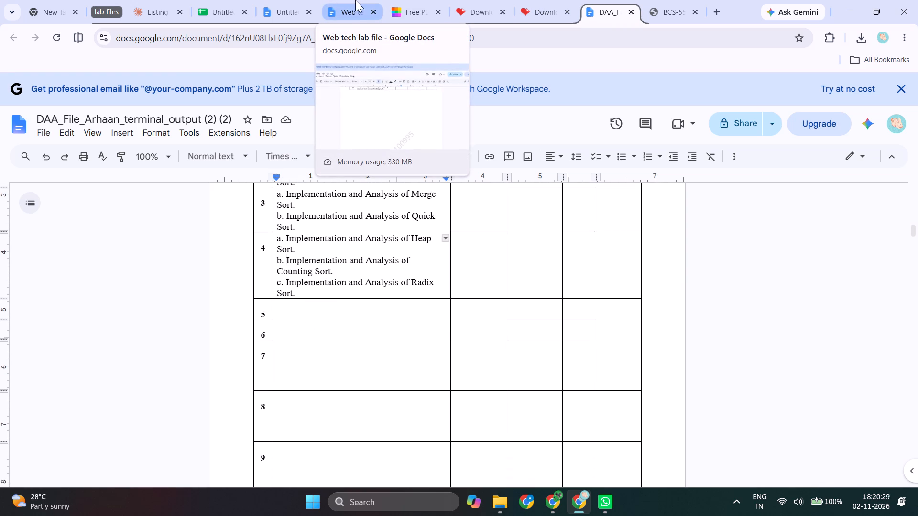
scroll(327, 160, up, 3)
scroll(308, 277, up, 5)
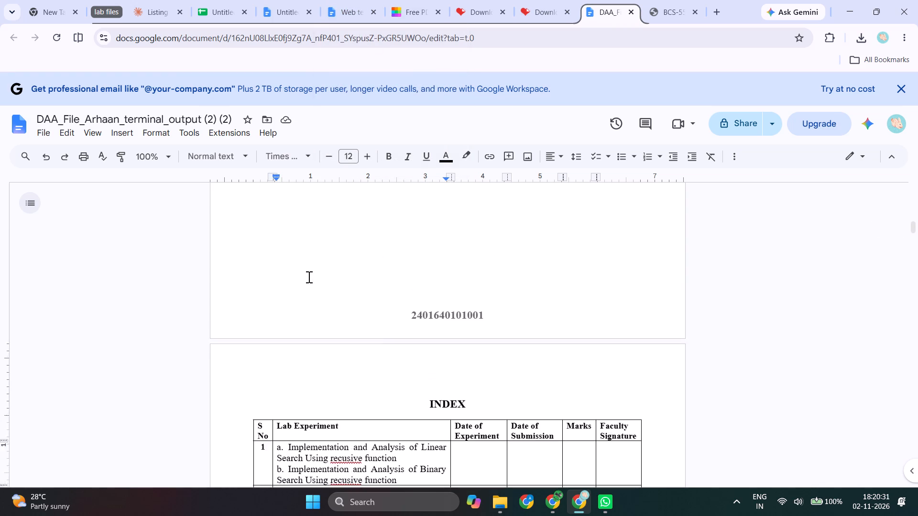
scroll(308, 277, right, 2)
scroll(308, 277, down, 1)
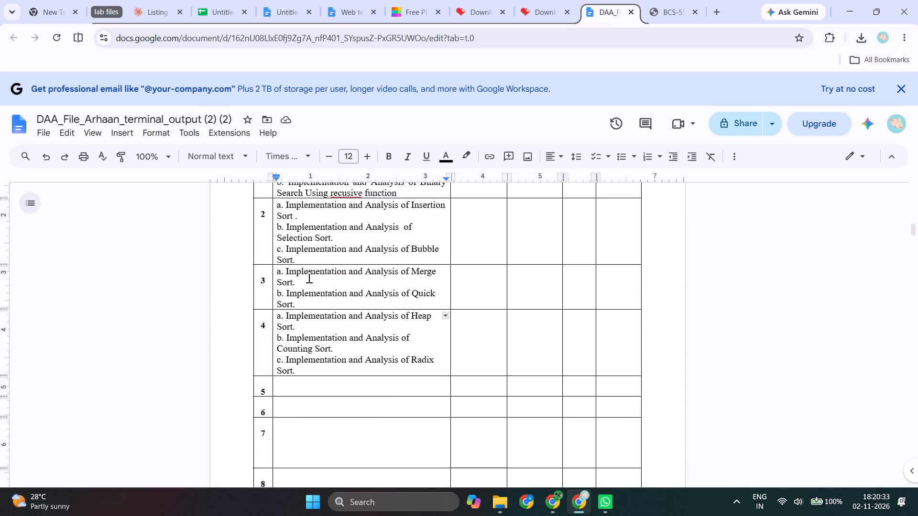
scroll(308, 277, down, 2)
scroll(308, 277, up, 4)
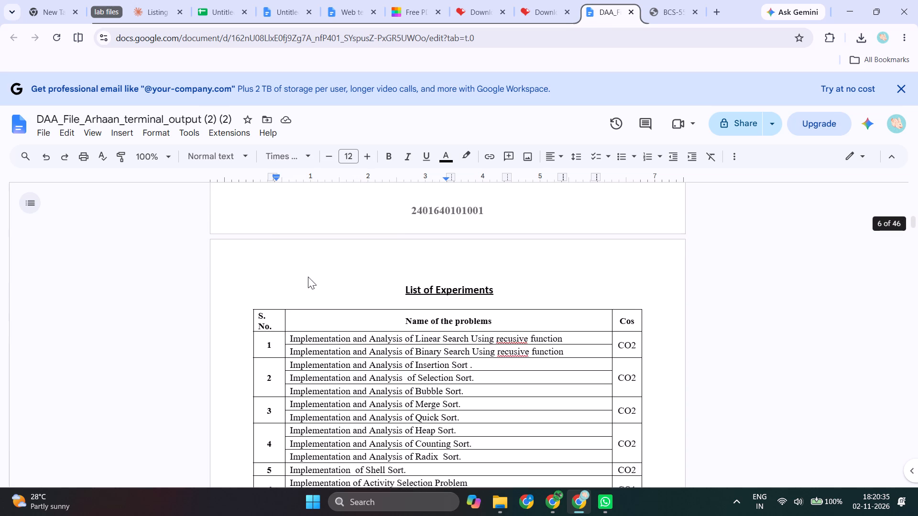
scroll(308, 277, down, 2)
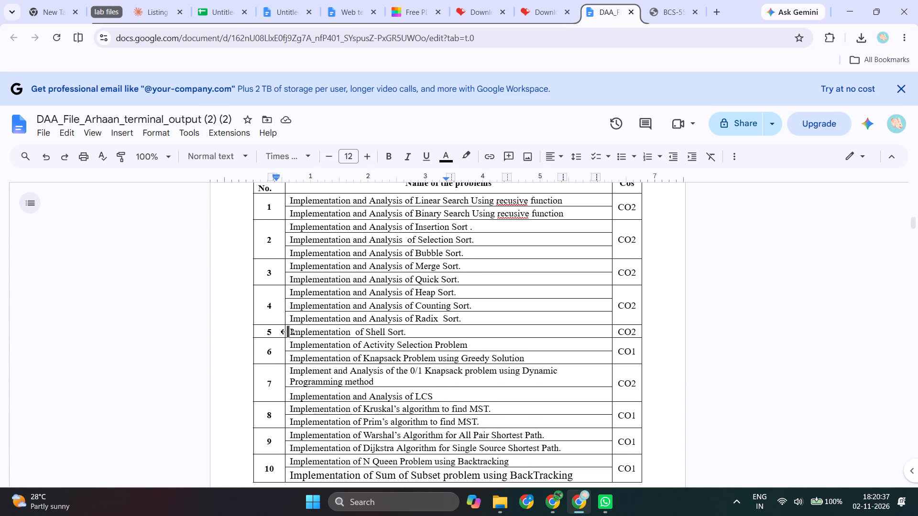
drag(289, 330, 415, 330)
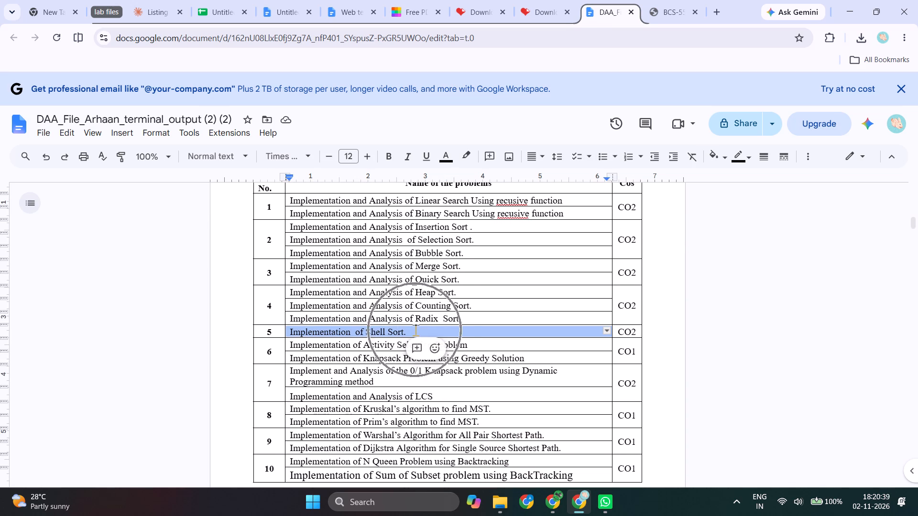
click(409, 330)
drag(409, 330, 322, 325)
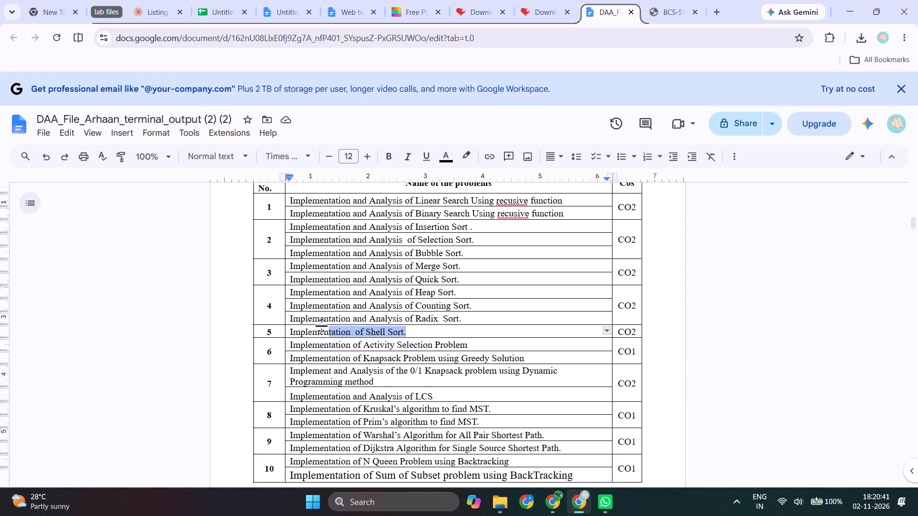
drag(322, 325, 289, 329)
key(ctrl+c)
scroll(289, 329, down, 2)
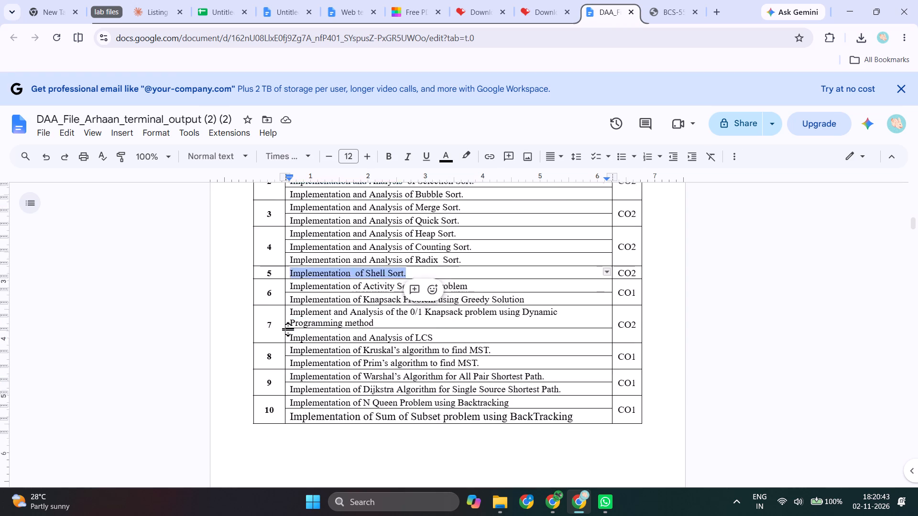
scroll(289, 329, down, 5)
scroll(379, 207, up, 1)
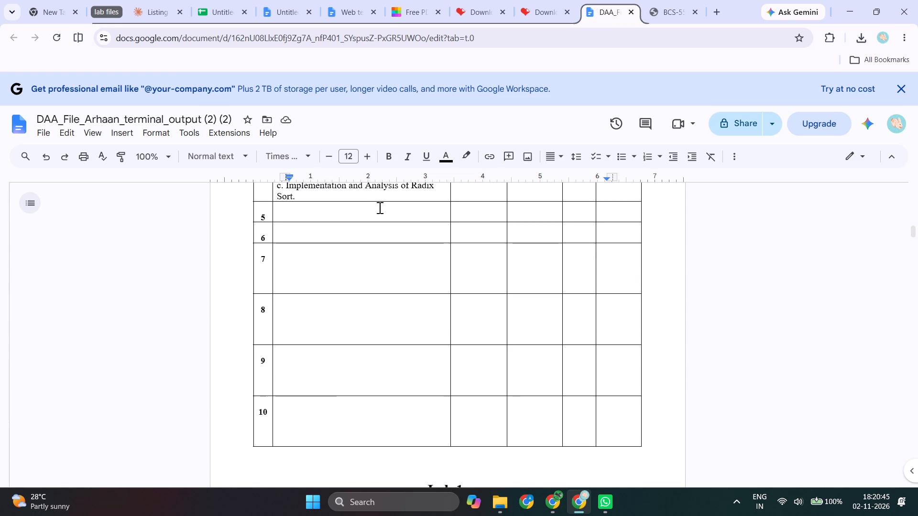
scroll(379, 207, up, 1)
click(372, 210)
key(ctrl+v)
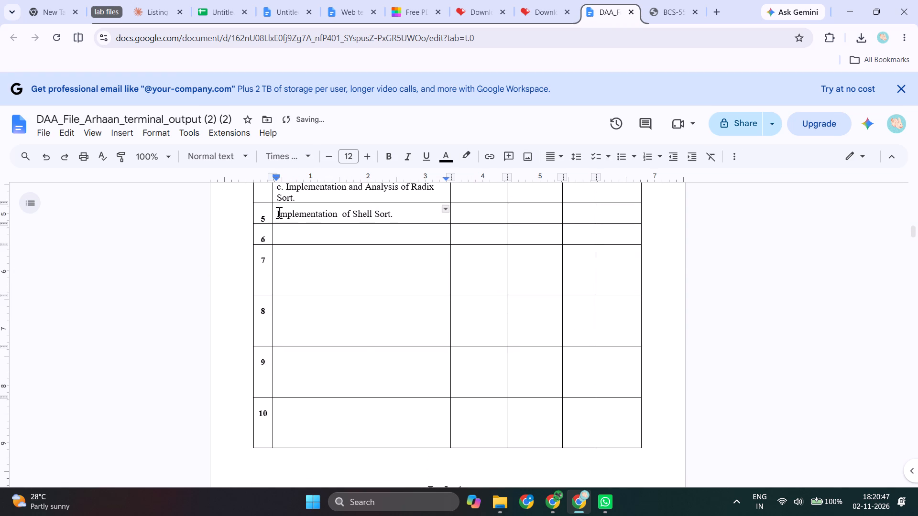
Prefix the Shell Sort entry in INDEX row 5 with "a. ".
click(277, 214)
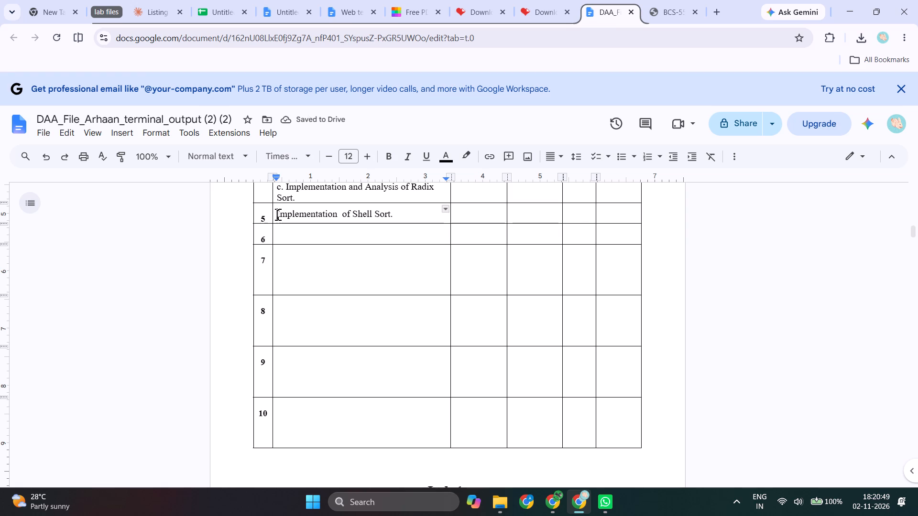
text(a.)
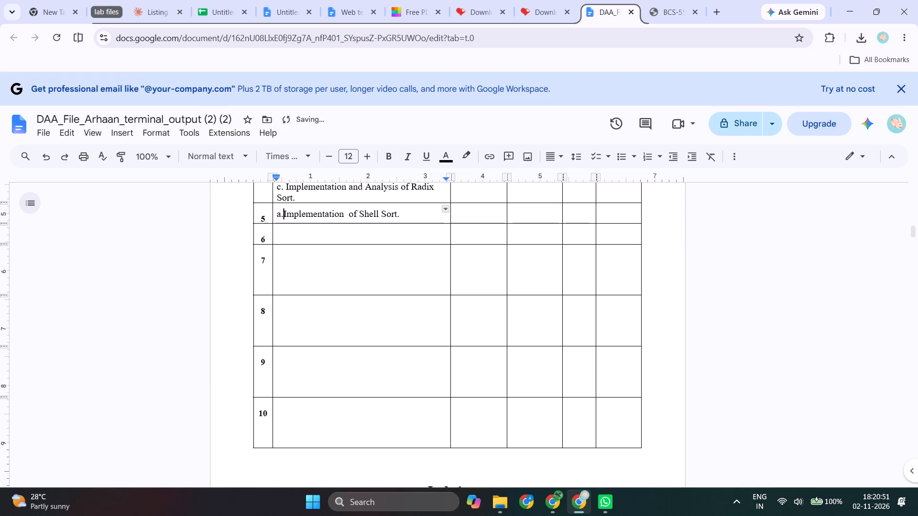
key(space)
key(BackSpace)
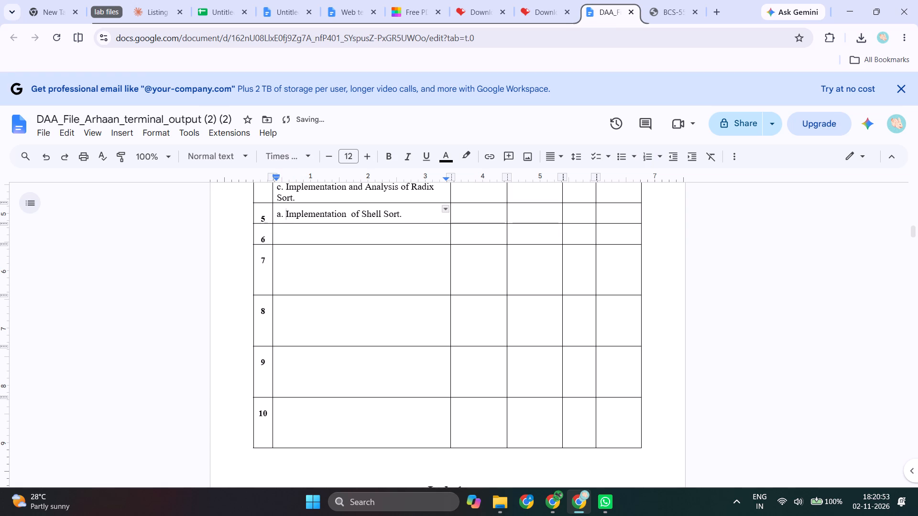
Copy the Activity Selection and Knapsack Greedy experiments from row 6 of the List of Experiments into the INDEX table, starting at row 6.
scroll(277, 214, up, 9)
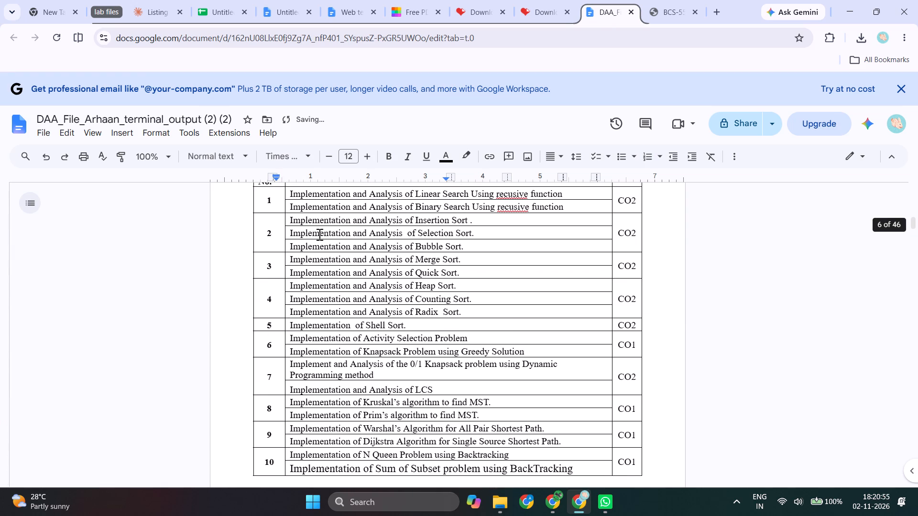
drag(289, 338, 507, 349)
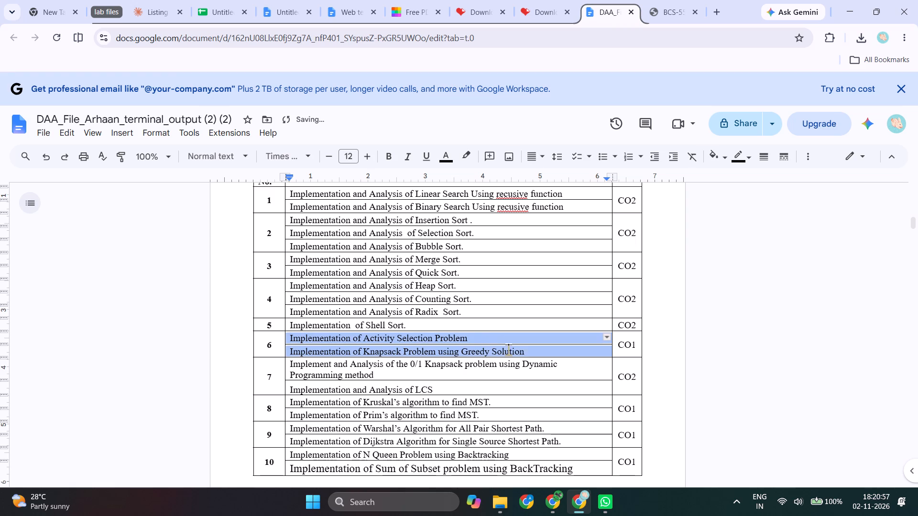
drag(507, 349, 528, 356)
key(ctrl+c)
scroll(528, 356, down, 4)
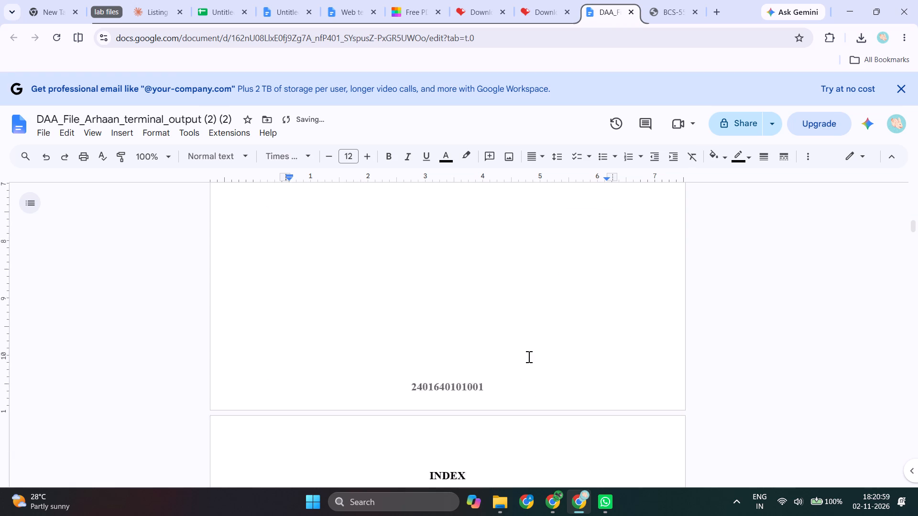
scroll(528, 356, down, 7)
click(394, 420)
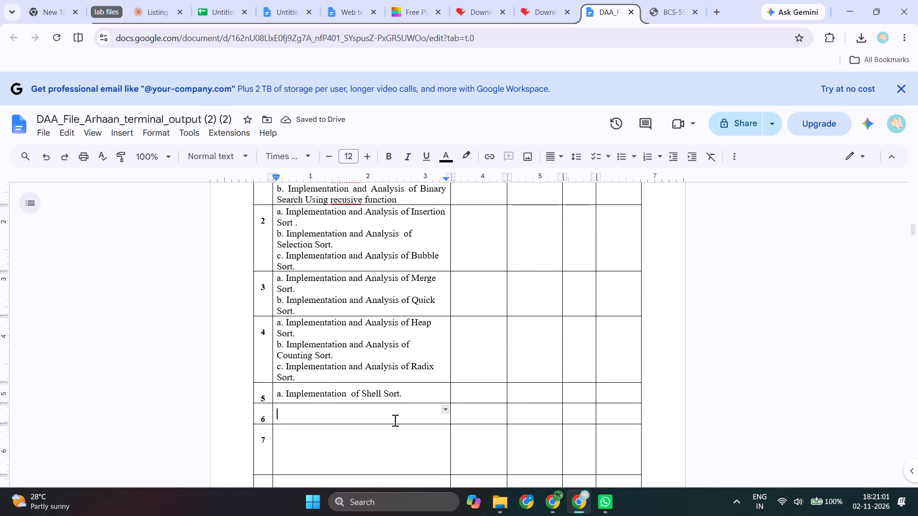
key(ctrl+v)
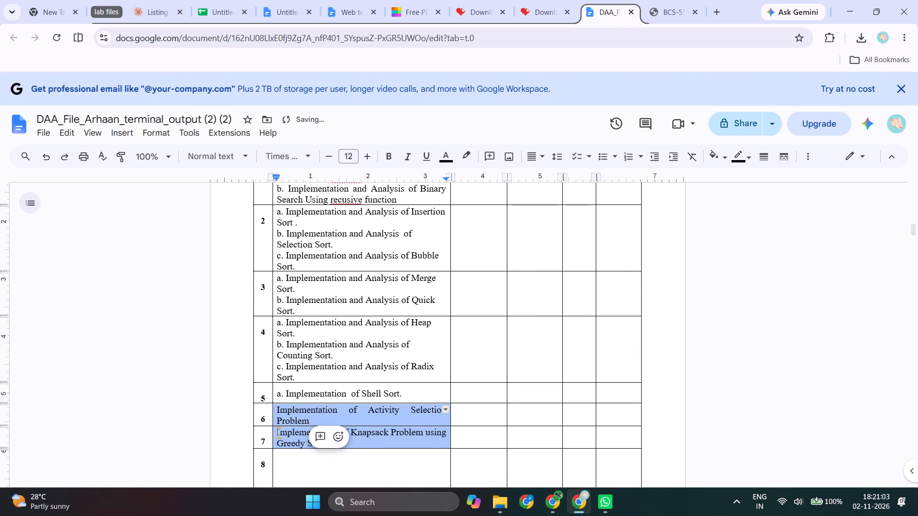
Copy the Knapsack entry from INDEX row 7 and add an empty line below the Activity Selection entry in row 6.
click(277, 432)
drag(277, 432, 350, 443)
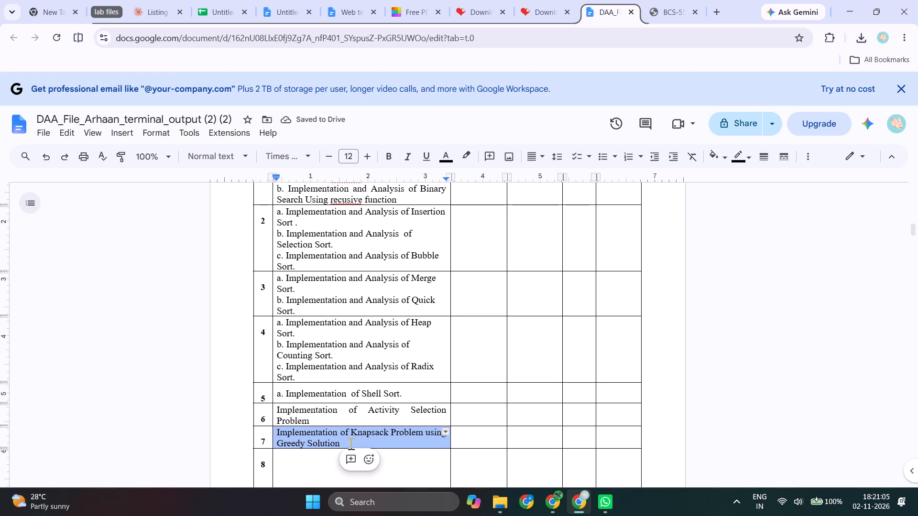
key(ctrl+c)
click(331, 422)
key(Return)
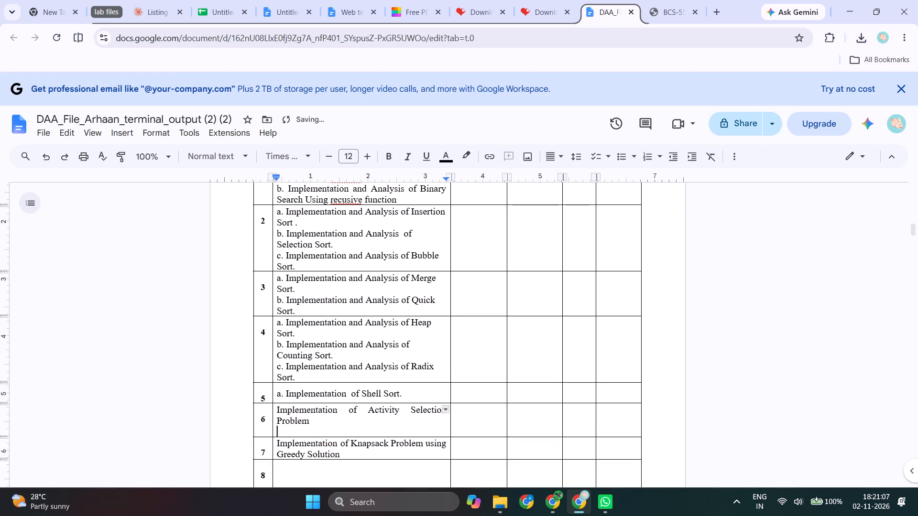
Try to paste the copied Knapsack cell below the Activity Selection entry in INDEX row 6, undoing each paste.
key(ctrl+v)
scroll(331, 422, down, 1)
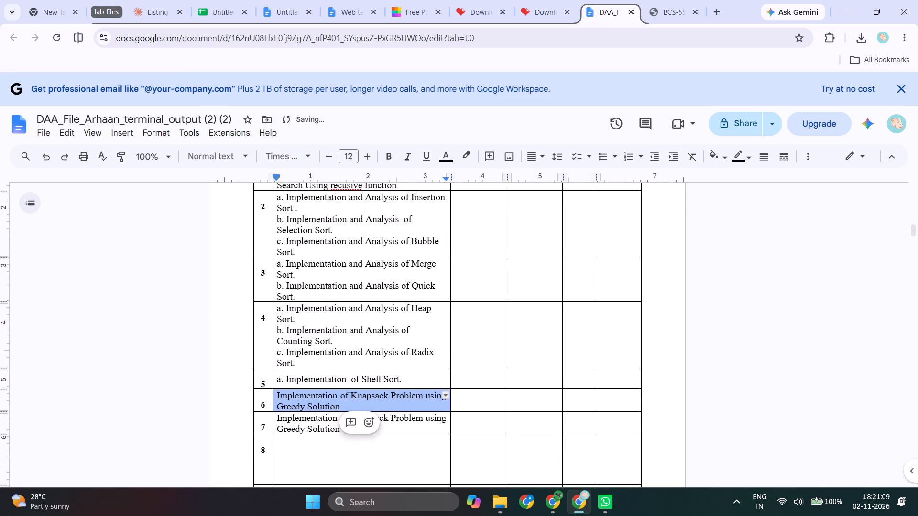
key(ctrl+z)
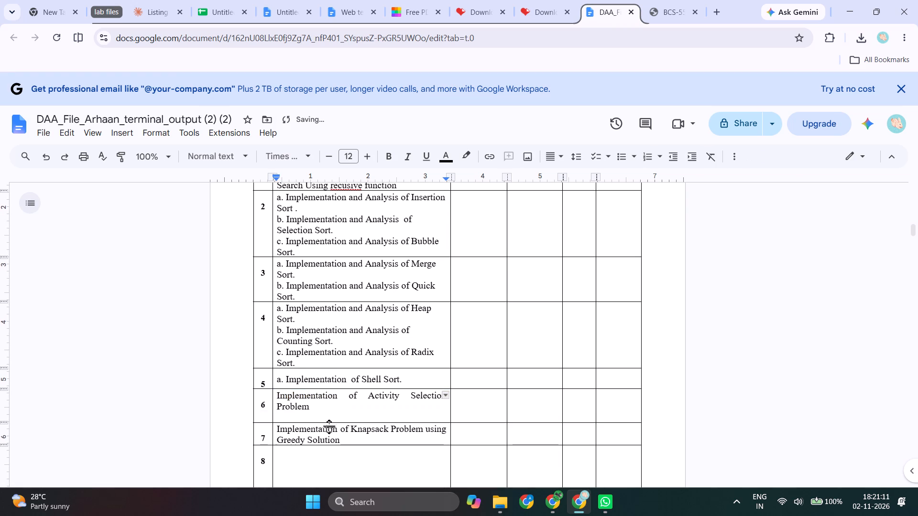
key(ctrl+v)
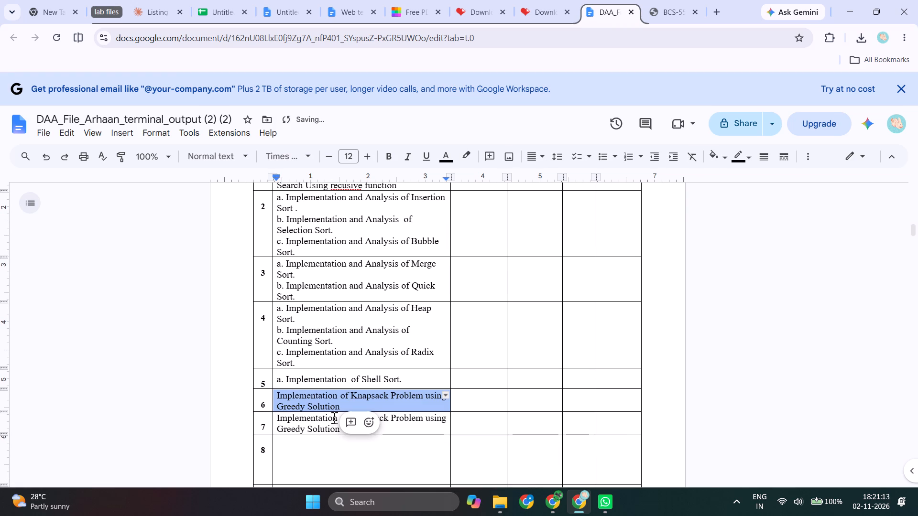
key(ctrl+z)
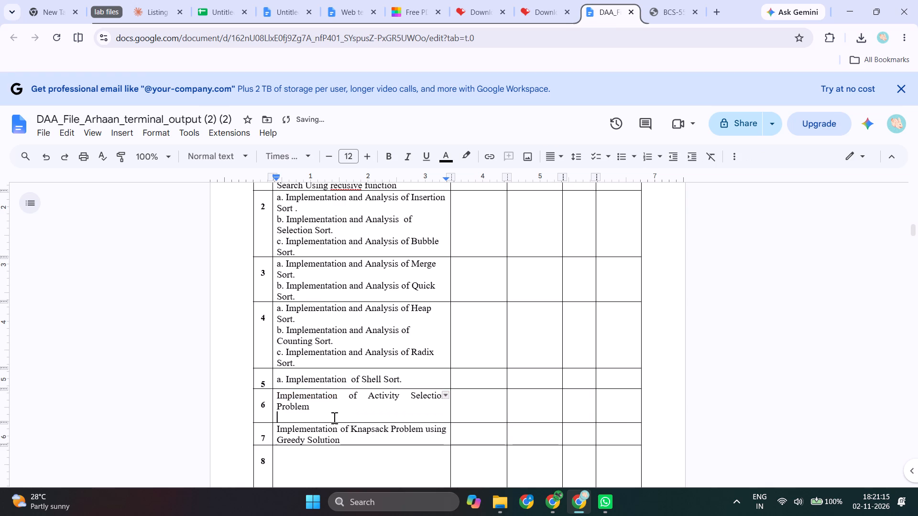
Move only the text of the Knapsack entry from INDEX row 7 to the empty line in row 6, leaving row 7 blank.
drag(343, 442, 275, 426)
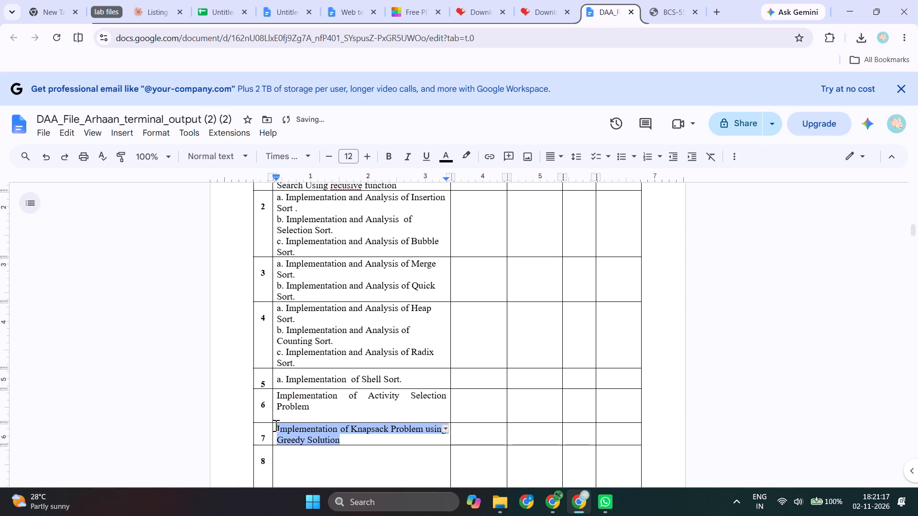
key(ctrl+c)
click(313, 414)
key(ctrl+v)
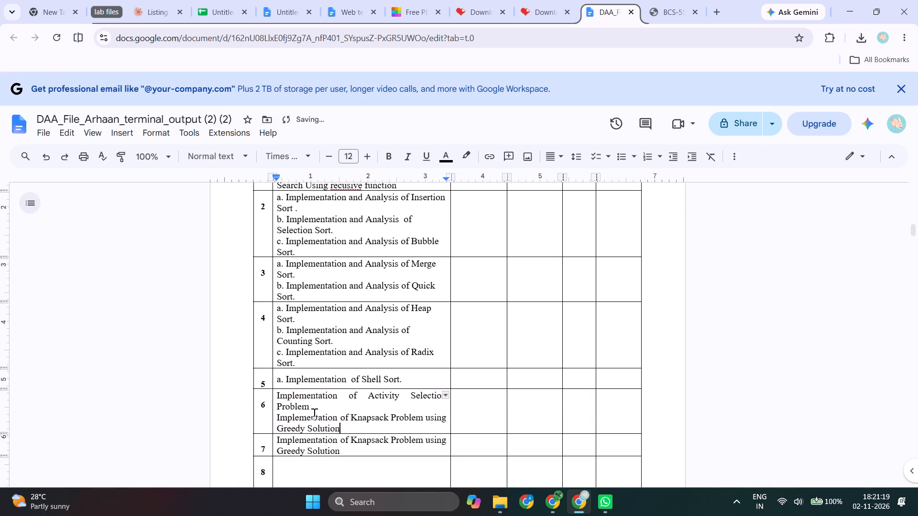
drag(341, 451, 274, 437)
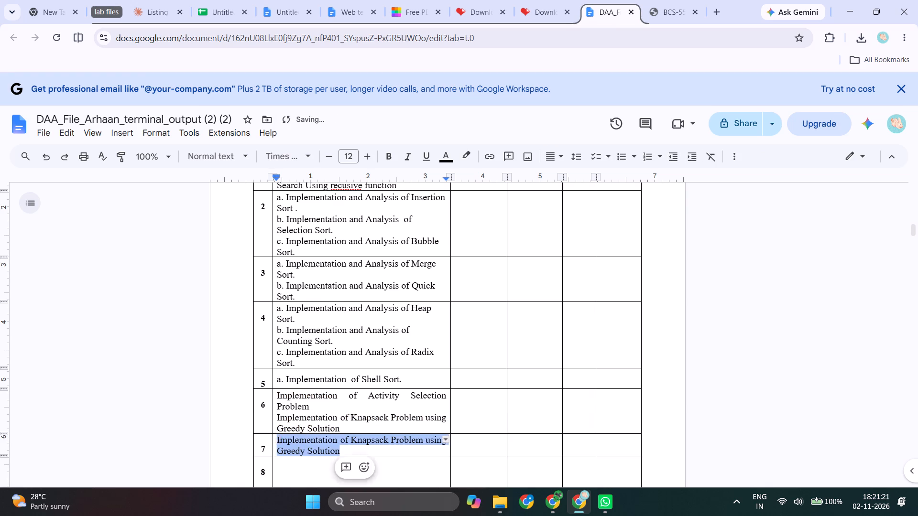
key(BackSpace)
Prefix the Activity Selection entry in INDEX row 6 with "a. " and the Knapsack entry with "b. ".
click(277, 394)
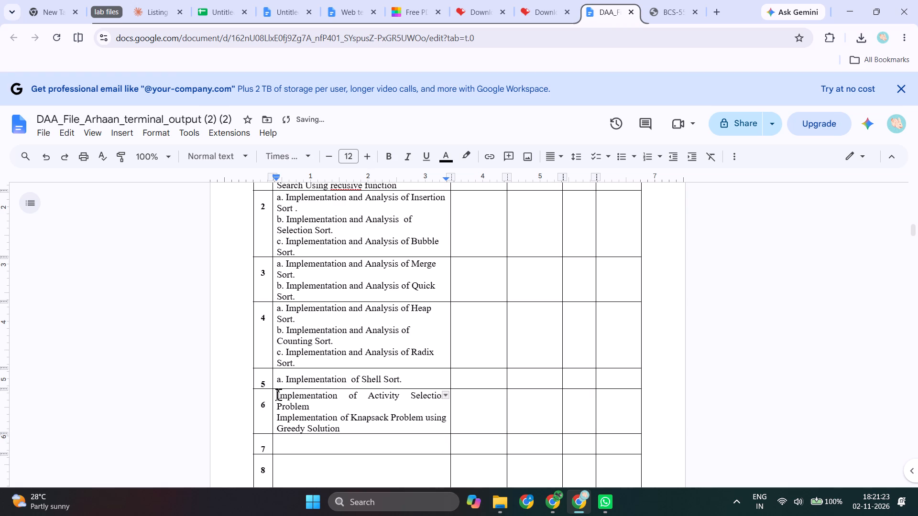
text(a.)
key(space)
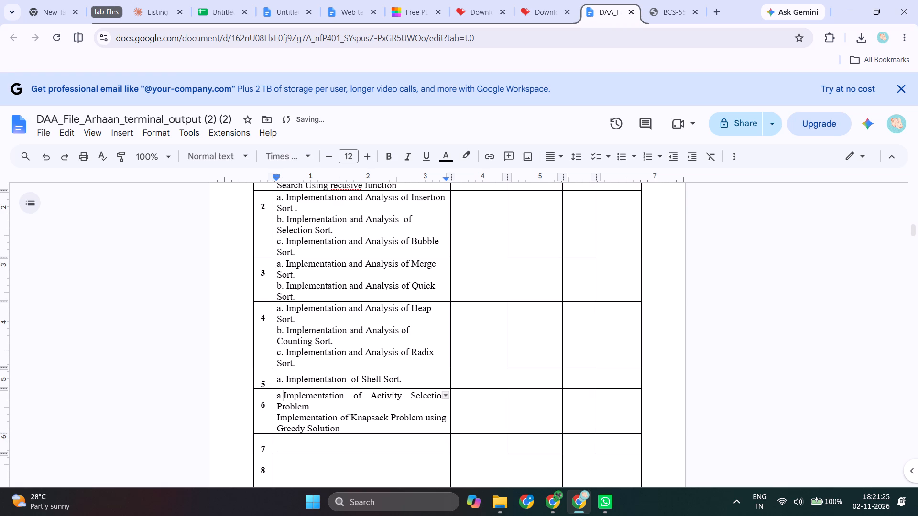
key(BackSpace)
key(Down)
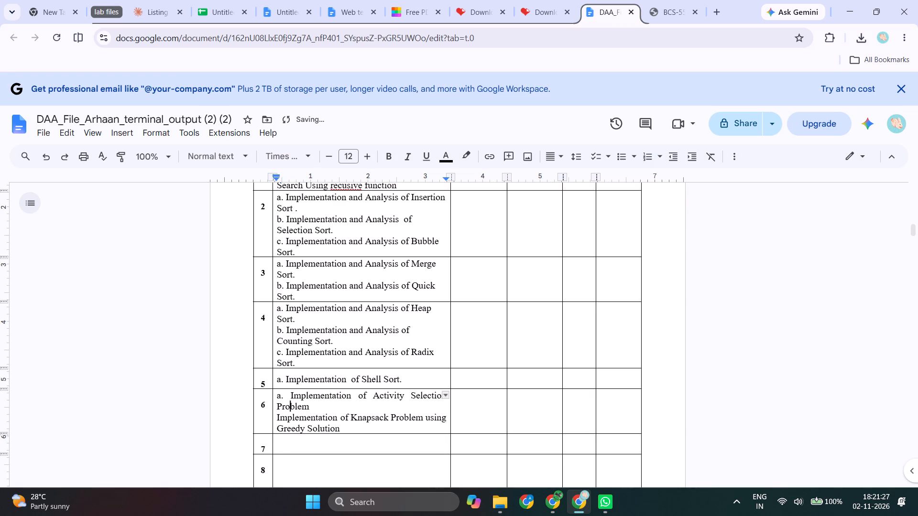
key(Down)
key(Left)
key(Left)
key(Left)
key(b)
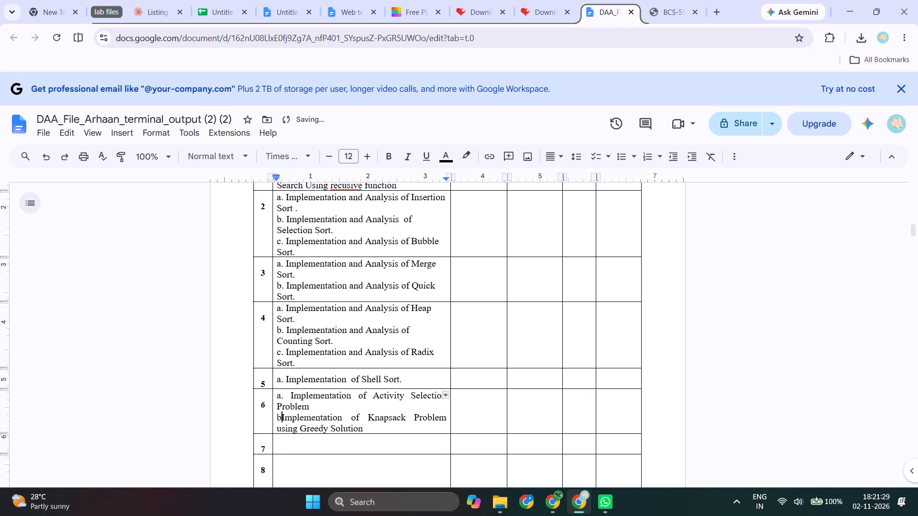
text(.)
key(space)
key(BackSpace)
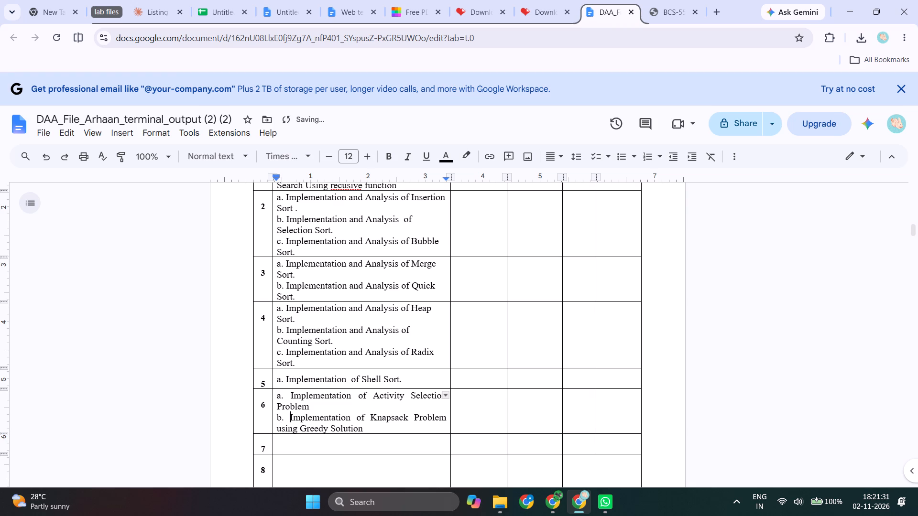
Try to adjust the spacing of the Activity Selection entry in INDEX row 6 by inserting spaces before "Problem".
scroll(277, 394, down, 2)
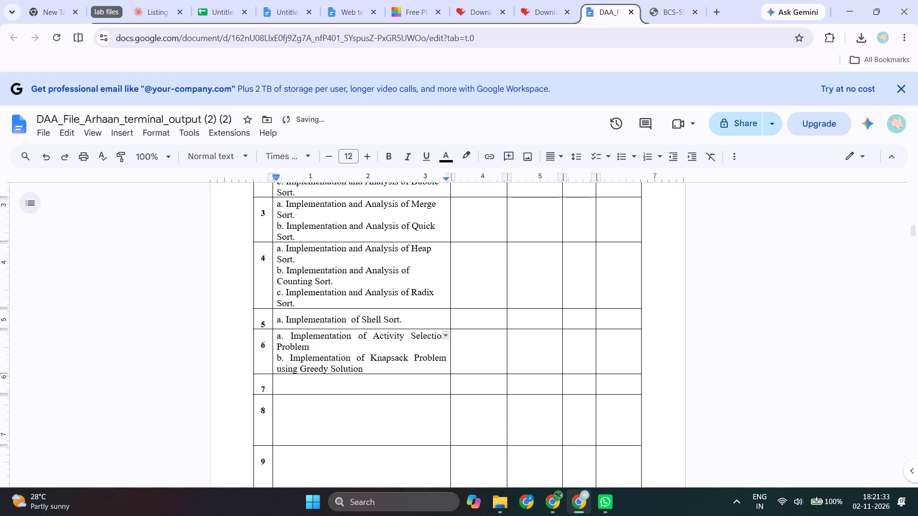
scroll(277, 394, down, 2)
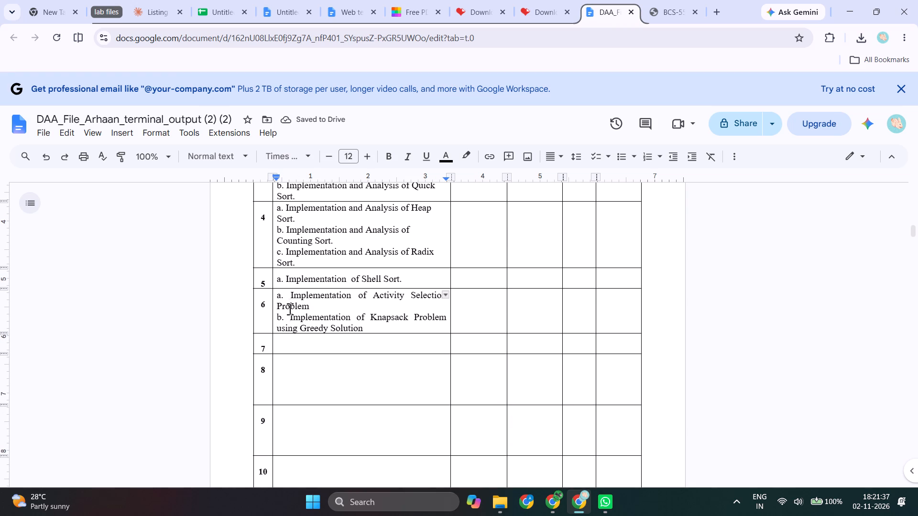
click(277, 307)
key(space)
key(space)
key(space)
key(space)
key(space)
key(space)
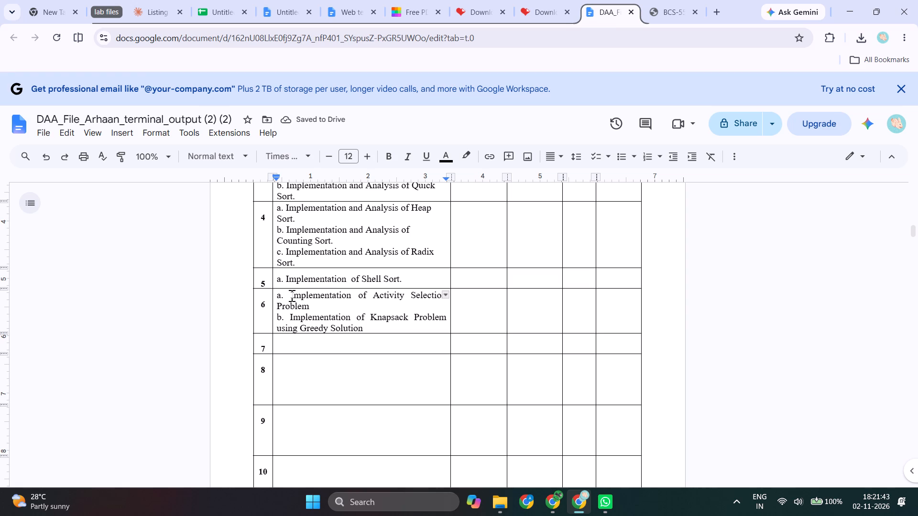
Review the spacing and lettering of the INDEX table's entries and check the List of Experiments.
scroll(291, 295, down, 1)
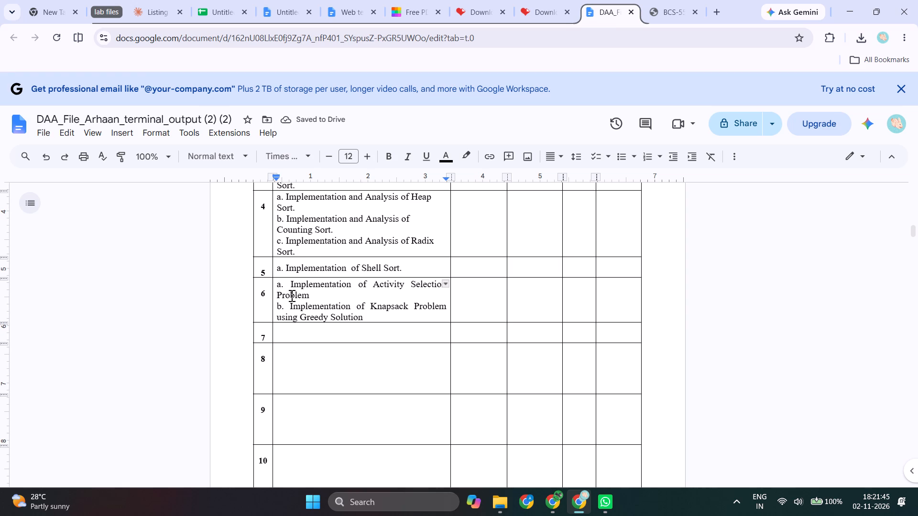
scroll(291, 295, down, 1)
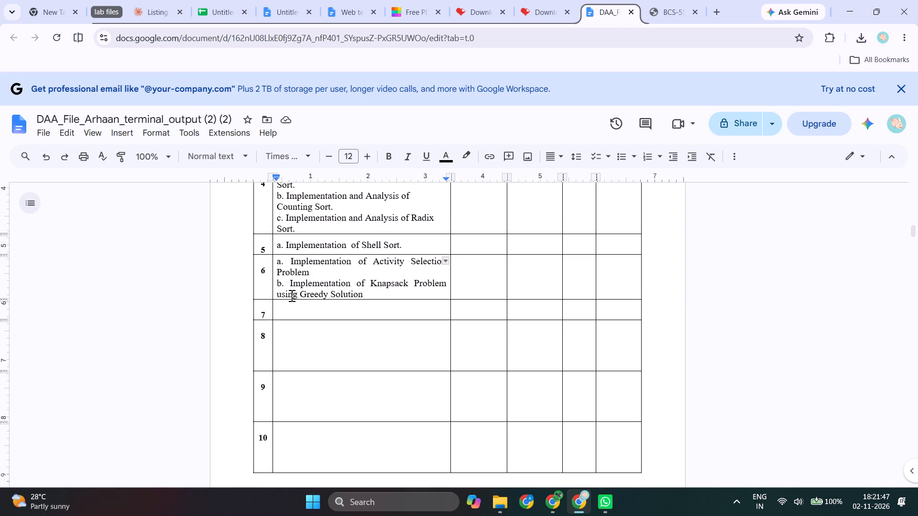
scroll(291, 295, down, 1)
scroll(291, 295, up, 1)
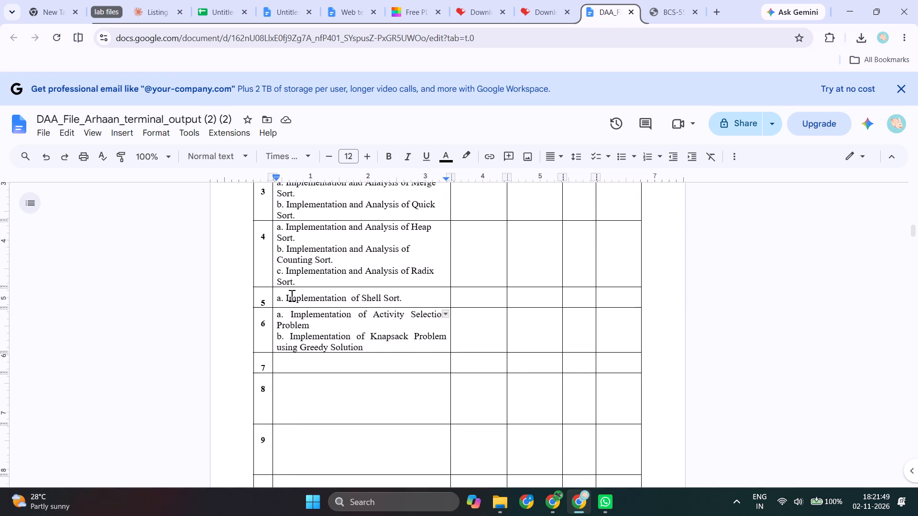
scroll(291, 295, up, 2)
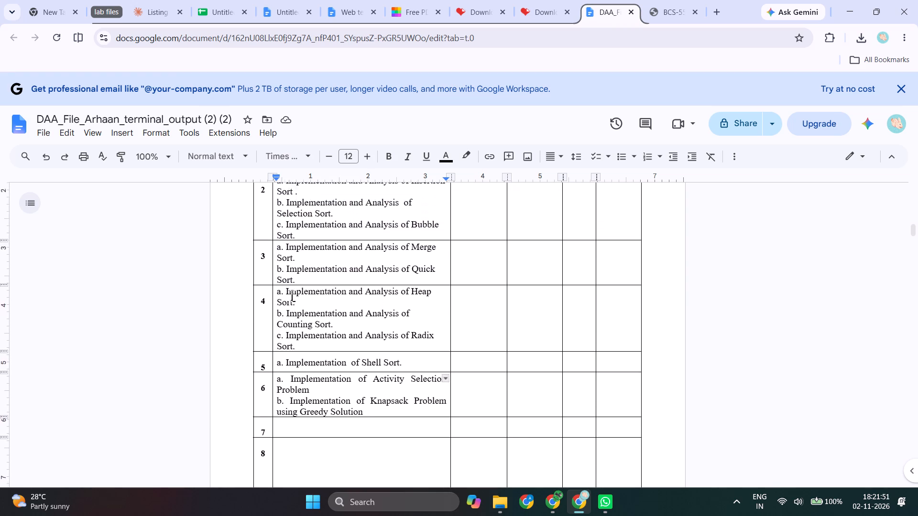
scroll(291, 295, up, 2)
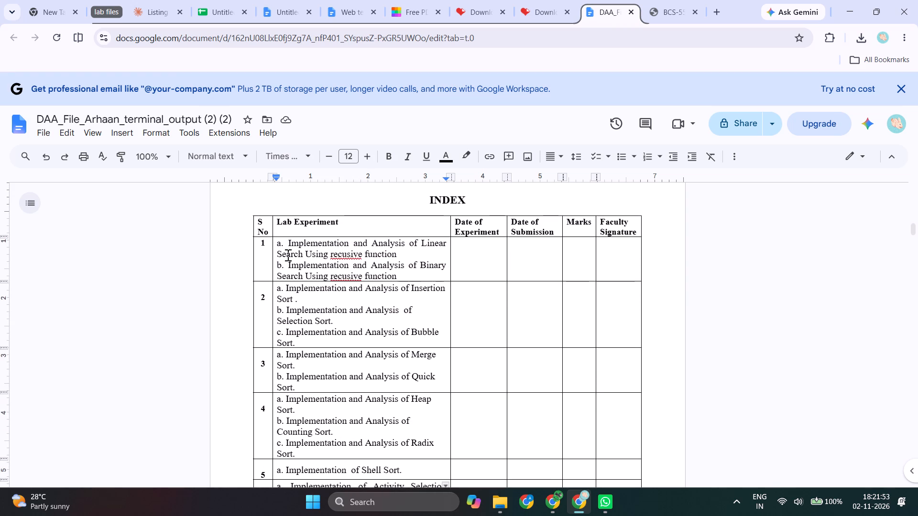
click(288, 243)
scroll(288, 243, up, 7)
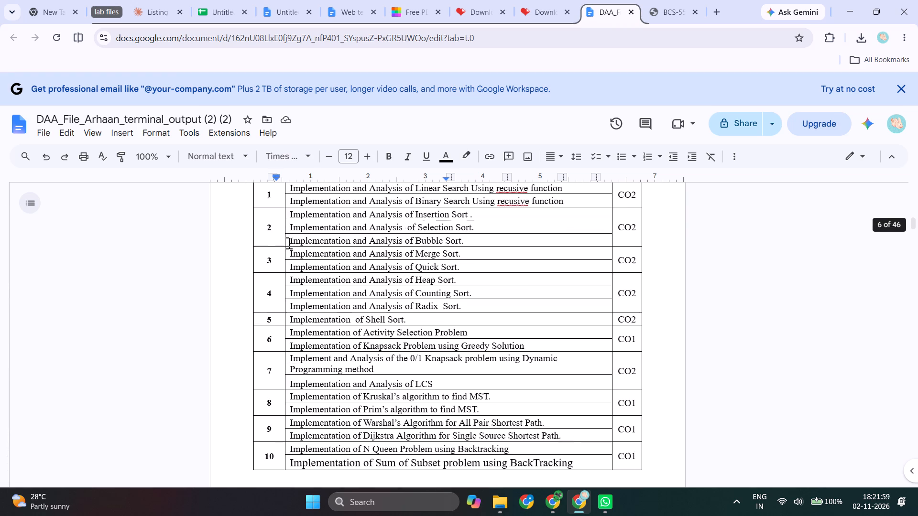
scroll(288, 243, down, 7)
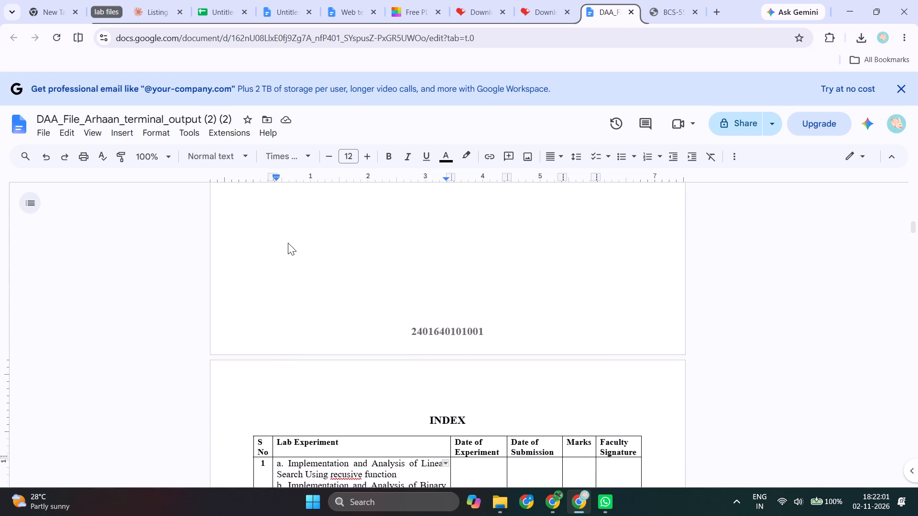
scroll(288, 243, down, 2)
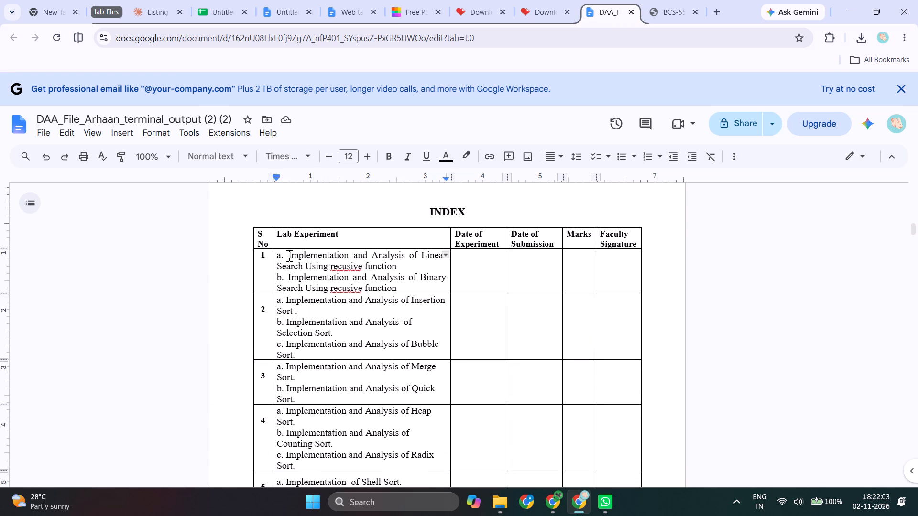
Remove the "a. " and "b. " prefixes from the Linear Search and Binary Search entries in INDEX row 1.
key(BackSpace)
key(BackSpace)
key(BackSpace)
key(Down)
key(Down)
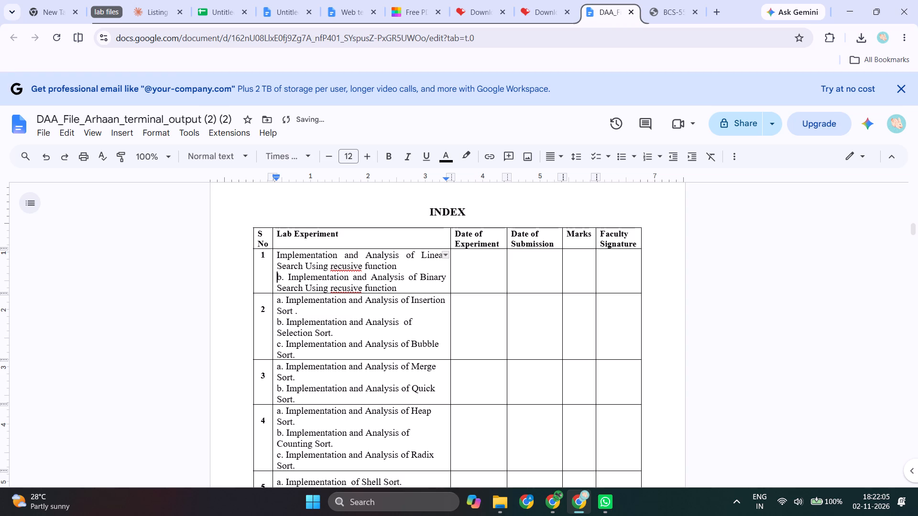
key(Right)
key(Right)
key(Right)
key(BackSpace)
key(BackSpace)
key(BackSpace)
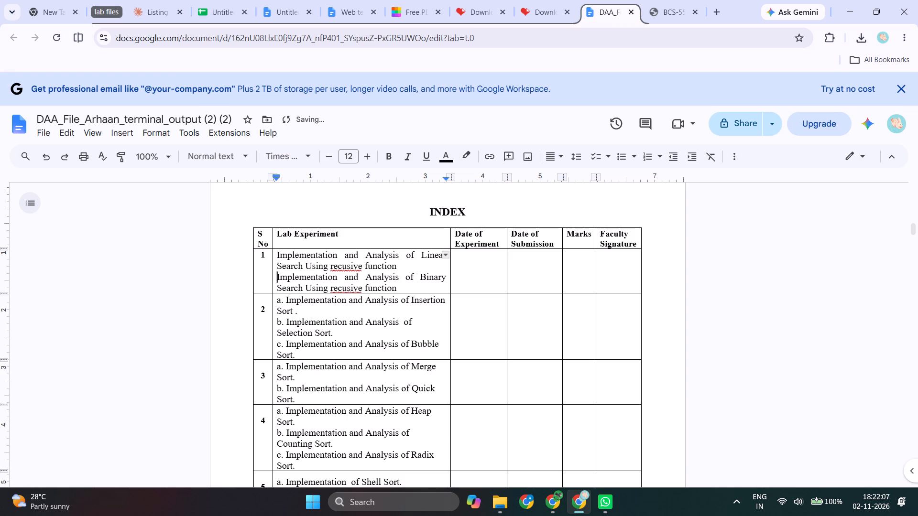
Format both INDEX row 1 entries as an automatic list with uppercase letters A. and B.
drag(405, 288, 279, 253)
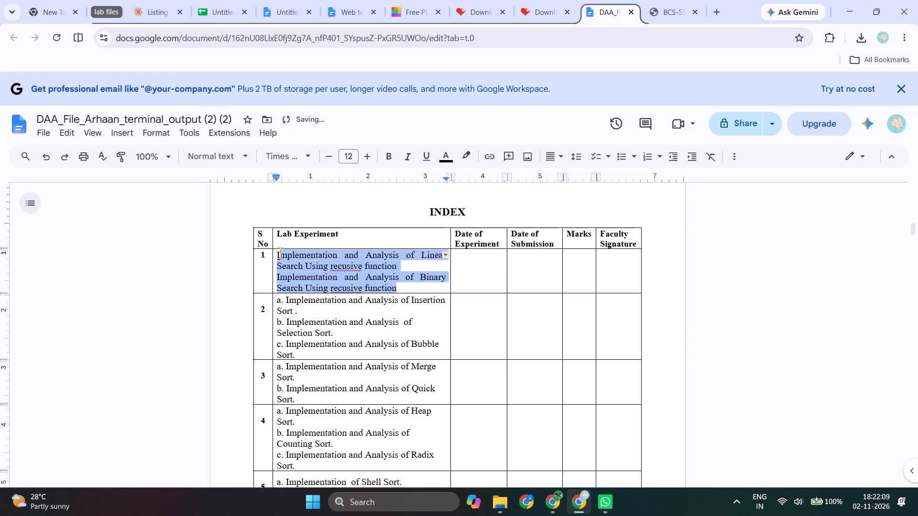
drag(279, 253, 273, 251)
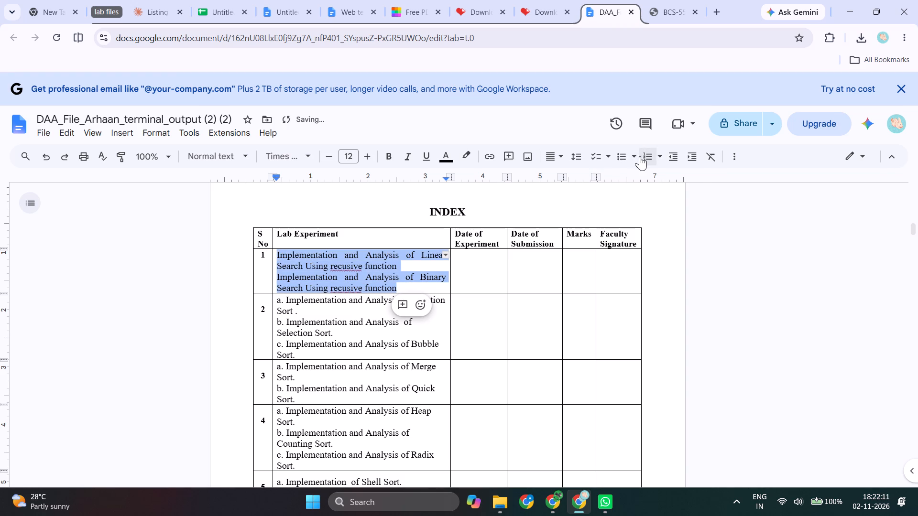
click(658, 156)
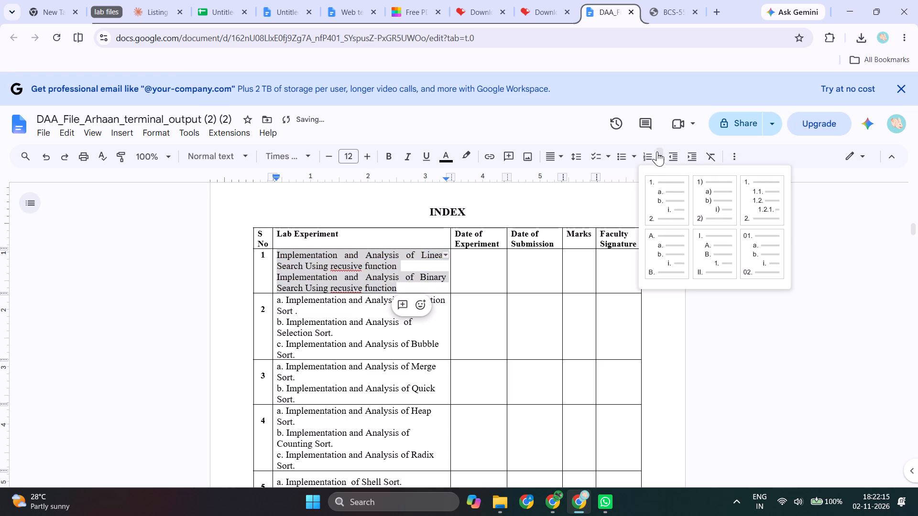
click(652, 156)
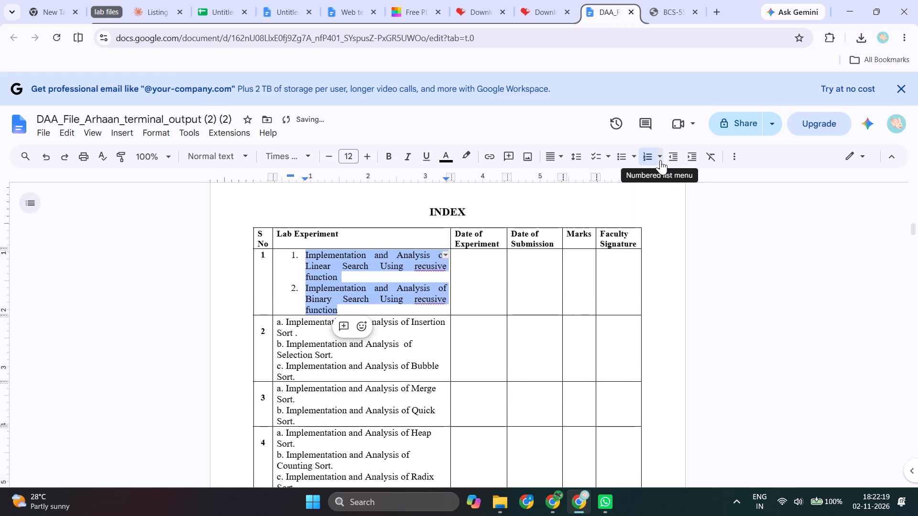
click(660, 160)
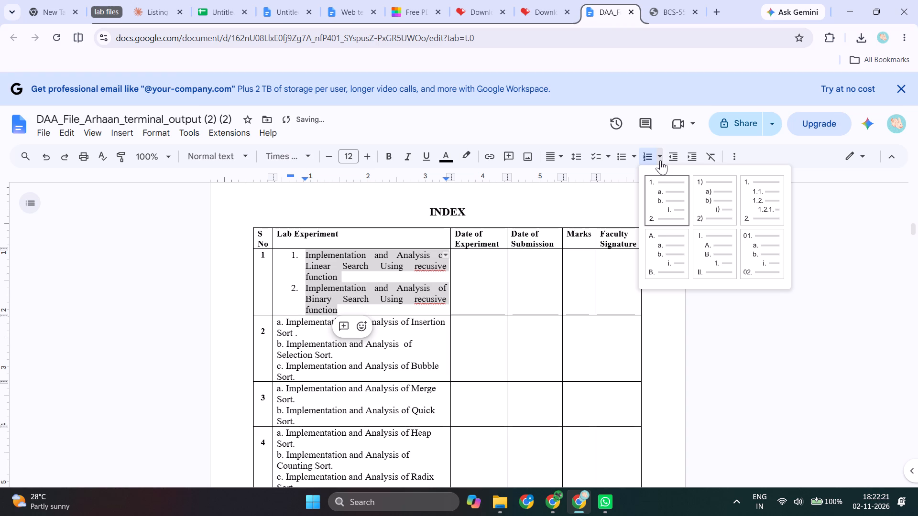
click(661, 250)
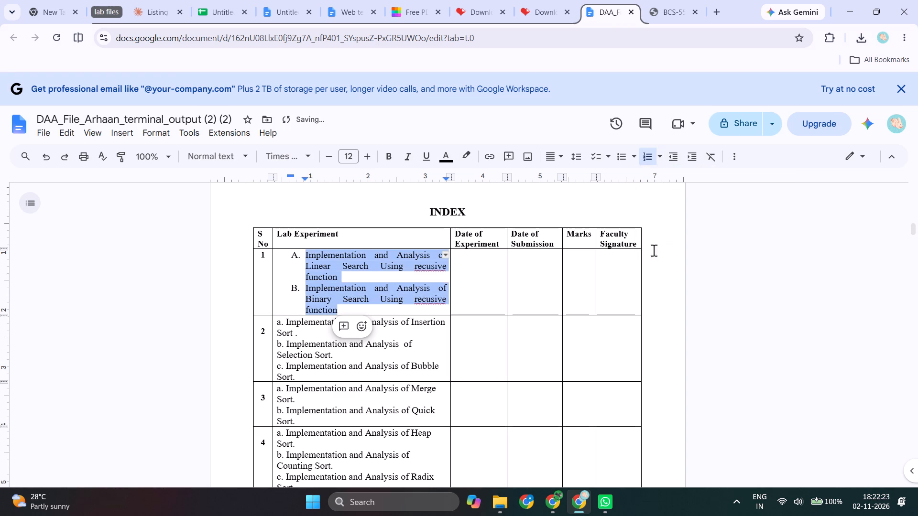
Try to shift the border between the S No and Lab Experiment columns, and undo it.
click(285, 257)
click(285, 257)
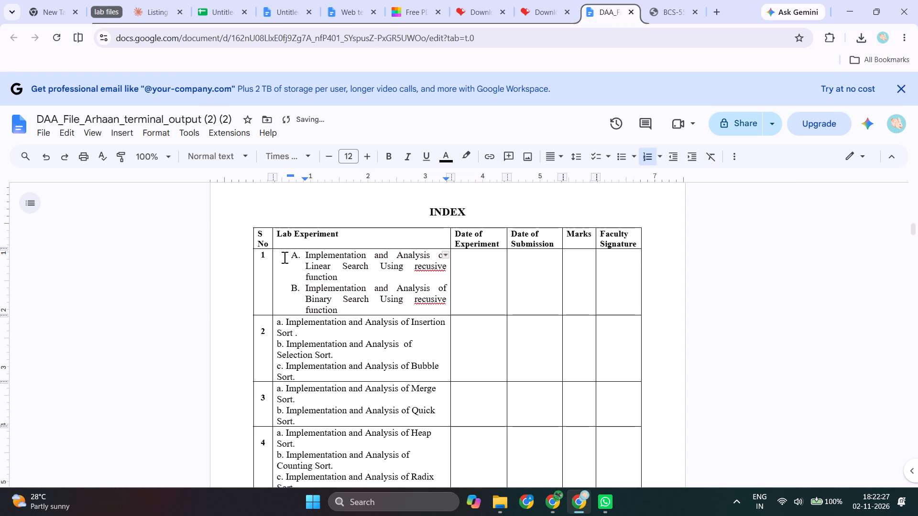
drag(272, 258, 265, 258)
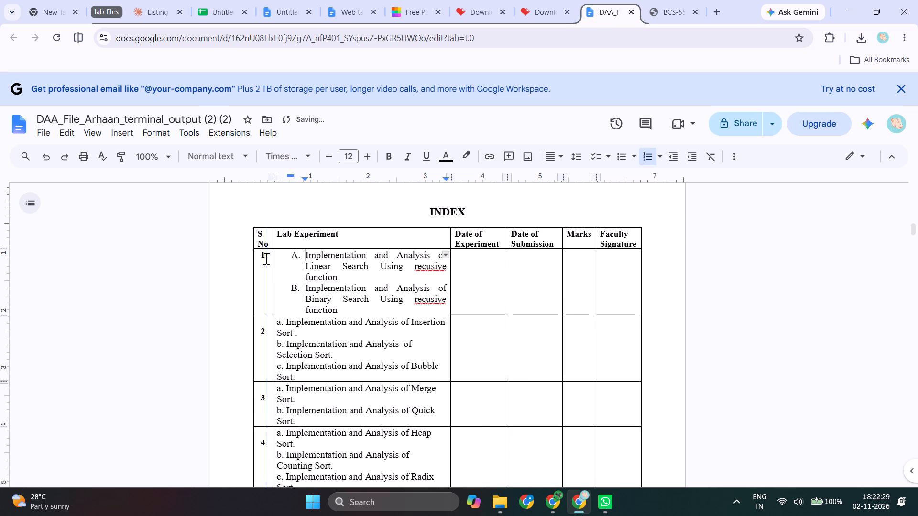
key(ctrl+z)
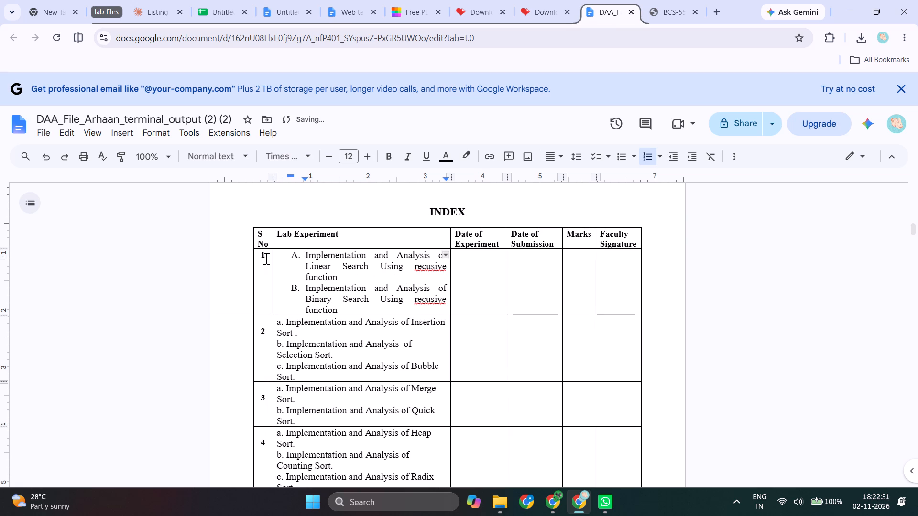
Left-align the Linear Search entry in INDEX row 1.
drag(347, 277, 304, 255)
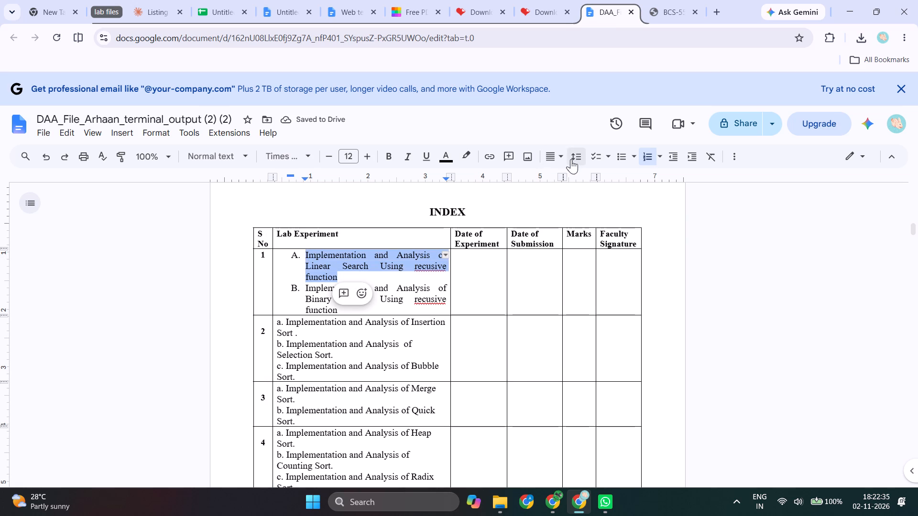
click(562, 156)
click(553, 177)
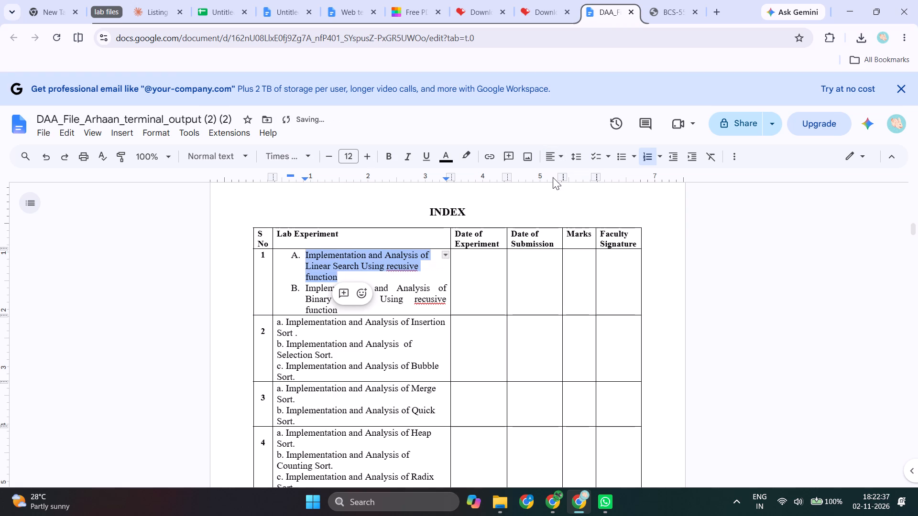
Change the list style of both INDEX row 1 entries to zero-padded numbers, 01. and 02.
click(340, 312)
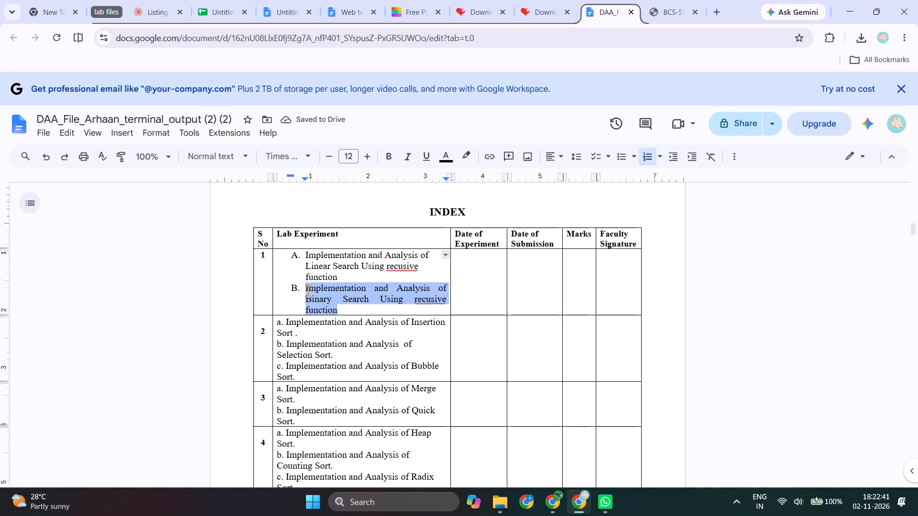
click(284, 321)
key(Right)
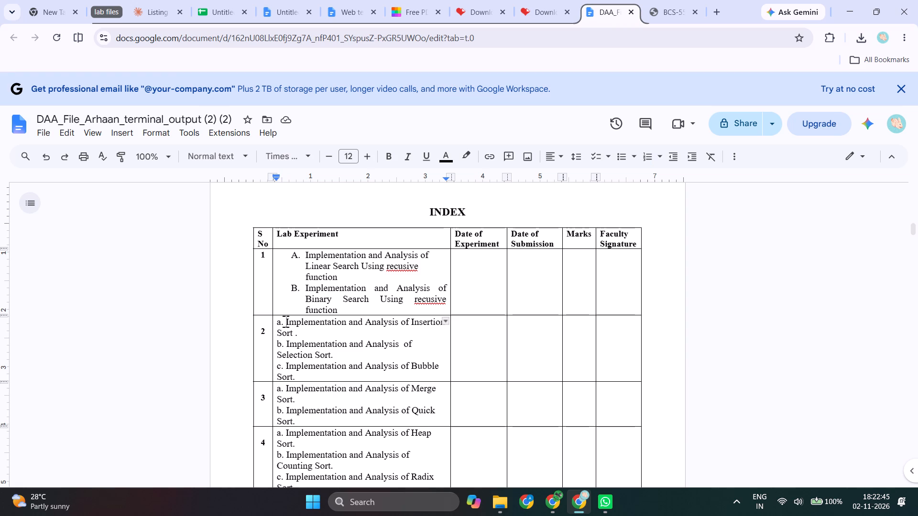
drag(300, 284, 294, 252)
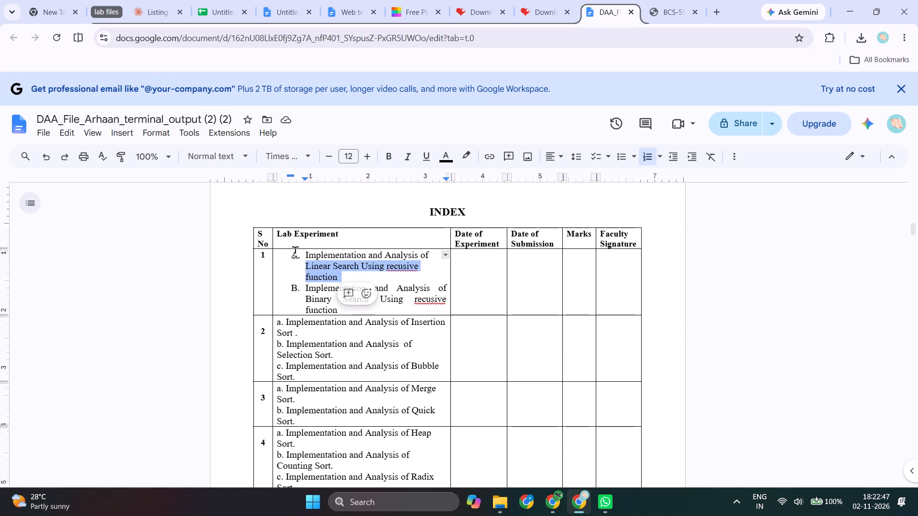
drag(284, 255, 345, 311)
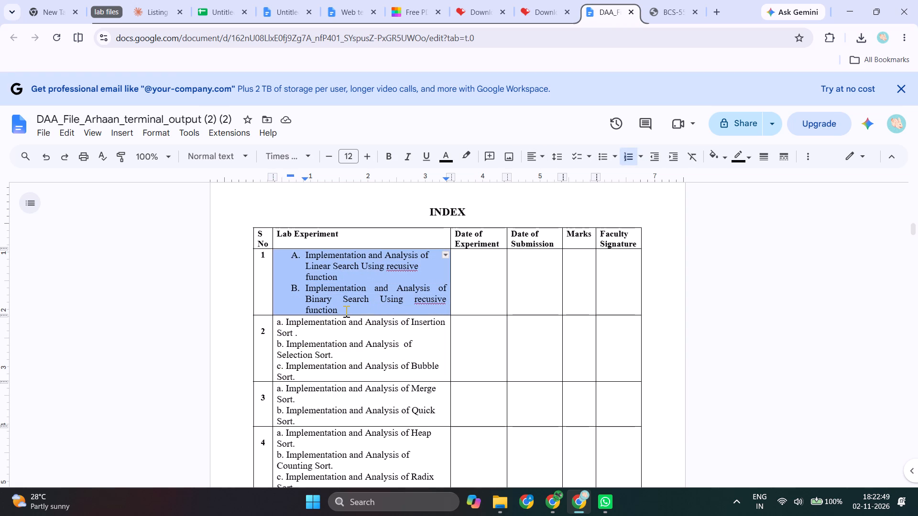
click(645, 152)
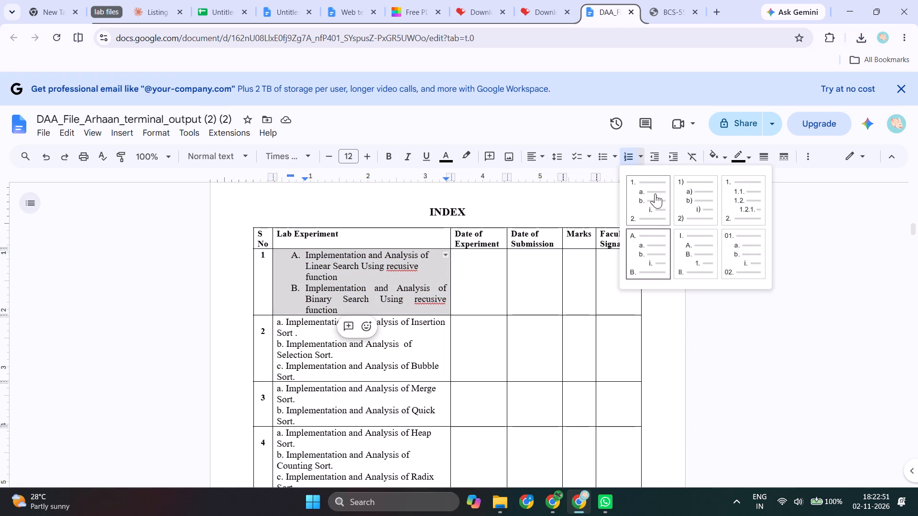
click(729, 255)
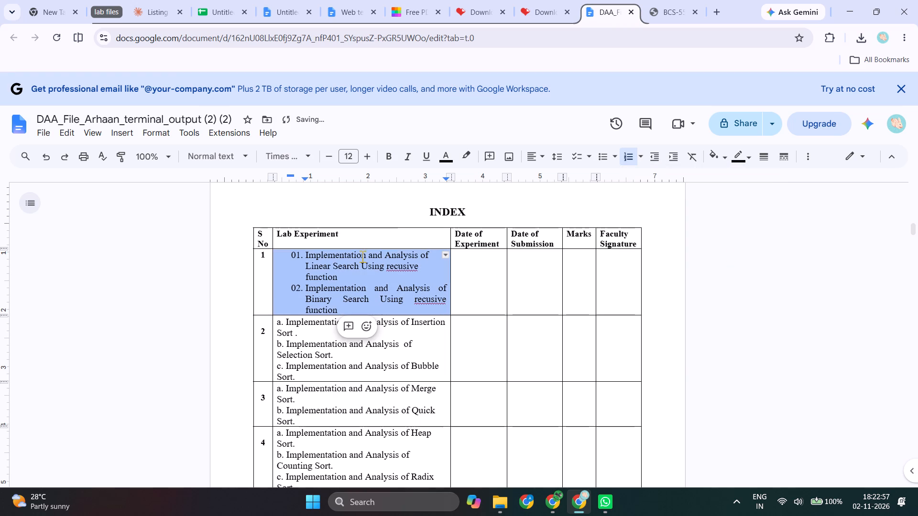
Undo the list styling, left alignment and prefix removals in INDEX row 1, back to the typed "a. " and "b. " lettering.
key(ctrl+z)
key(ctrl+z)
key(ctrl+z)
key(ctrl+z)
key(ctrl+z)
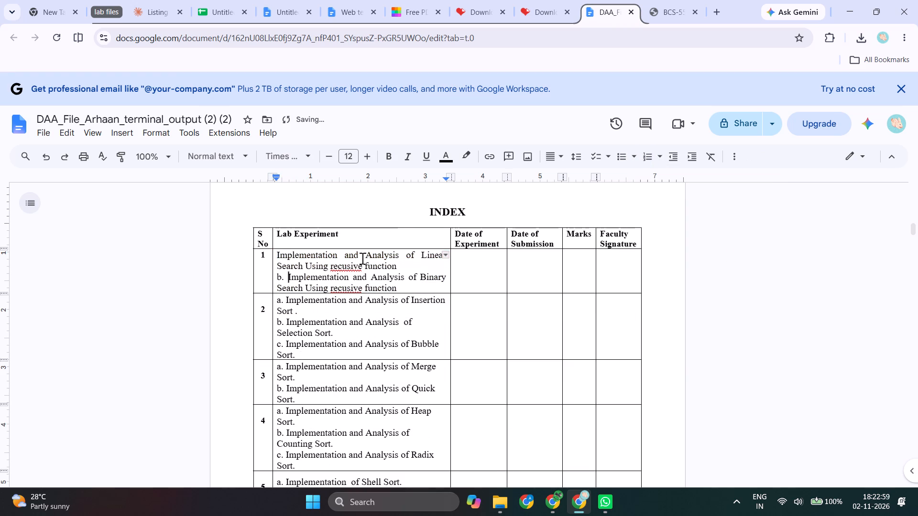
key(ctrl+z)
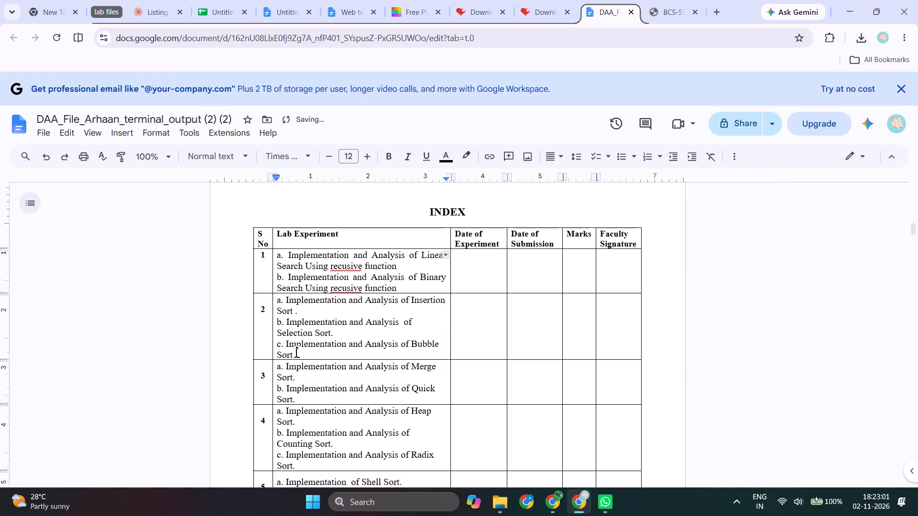
Insert three spaces after "Heap" in the Heap Sort entry of INDEX row 4.
scroll(295, 351, down, 1)
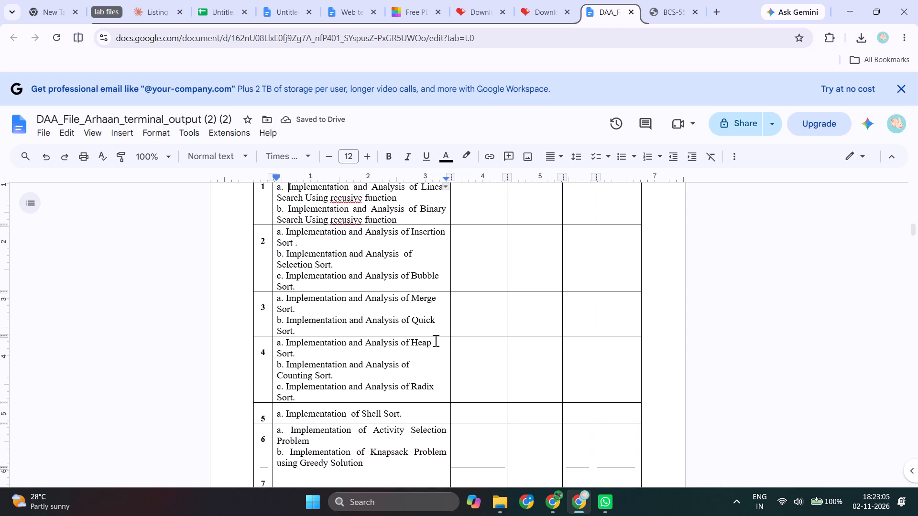
click(435, 341)
key(space)
key(space)
key(space)
Copy the 0/1 Knapsack and LCS entries from row 7 of the List of Experiments into the INDEX table, starting at row 7.
scroll(413, 368, down, 1)
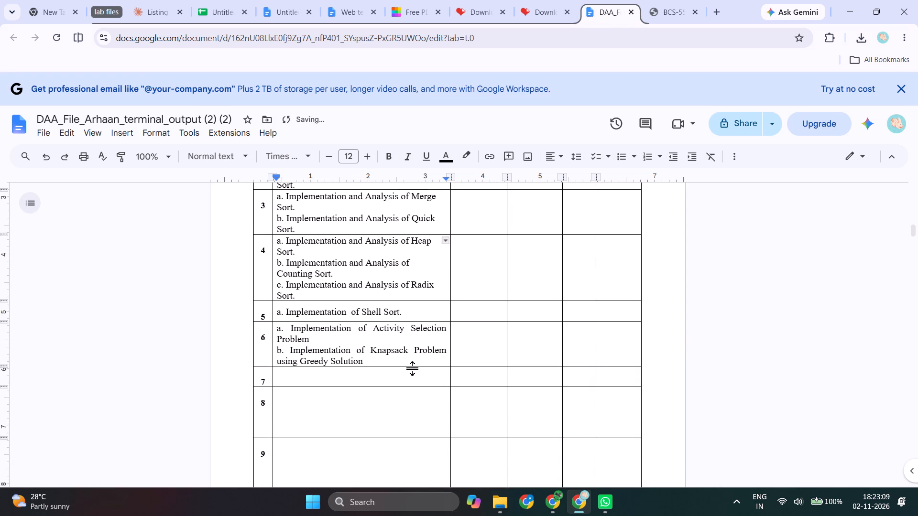
scroll(413, 368, down, 2)
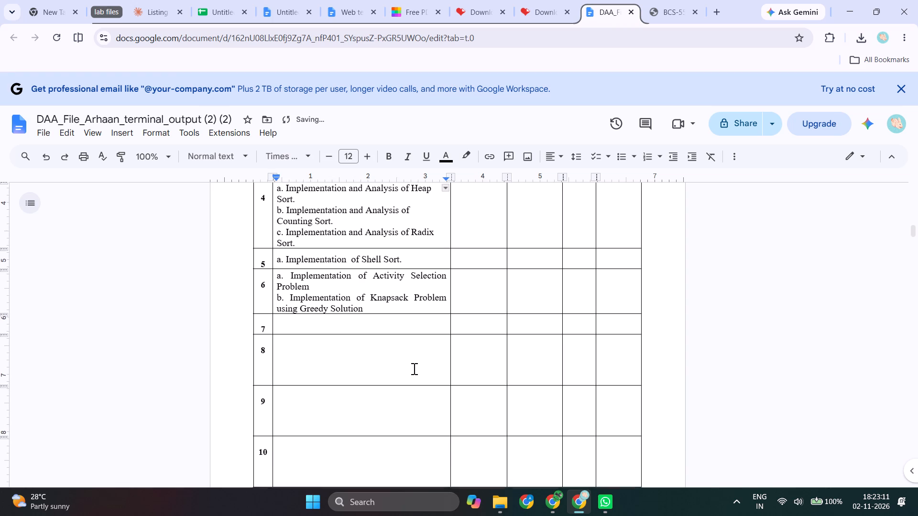
scroll(413, 368, down, 1)
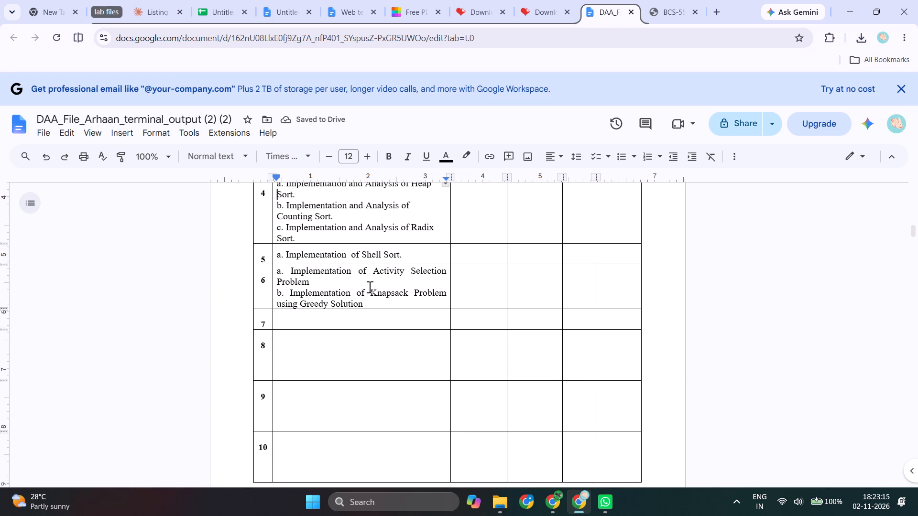
scroll(341, 291, down, 1)
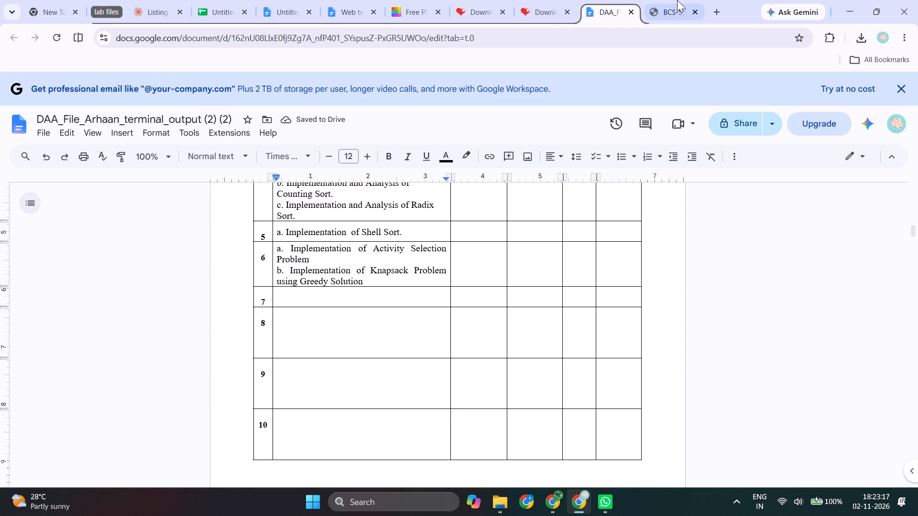
scroll(474, 159, up, 5)
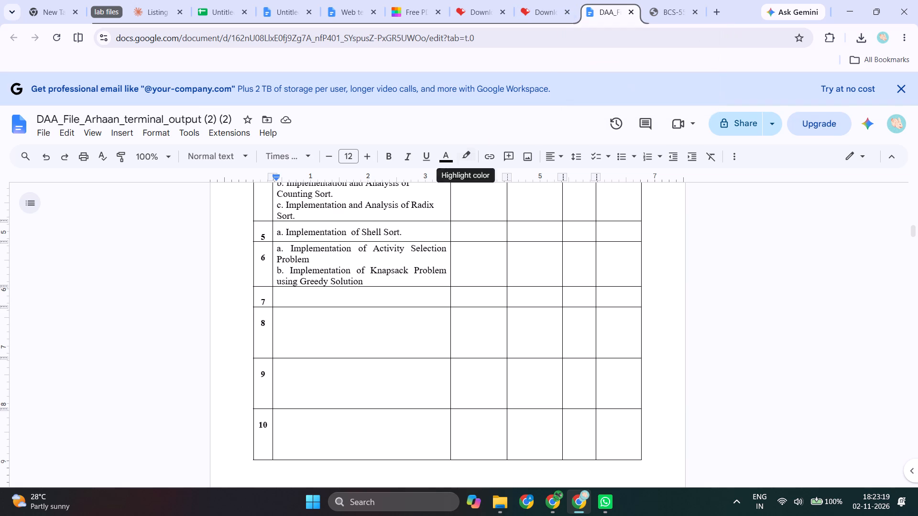
scroll(441, 269, up, 8)
scroll(430, 267, down, 1)
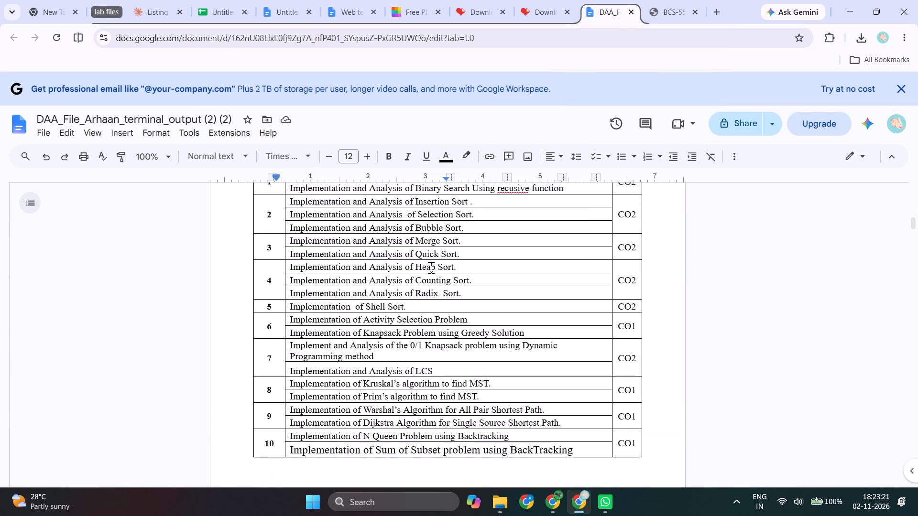
scroll(430, 267, down, 1)
click(287, 308)
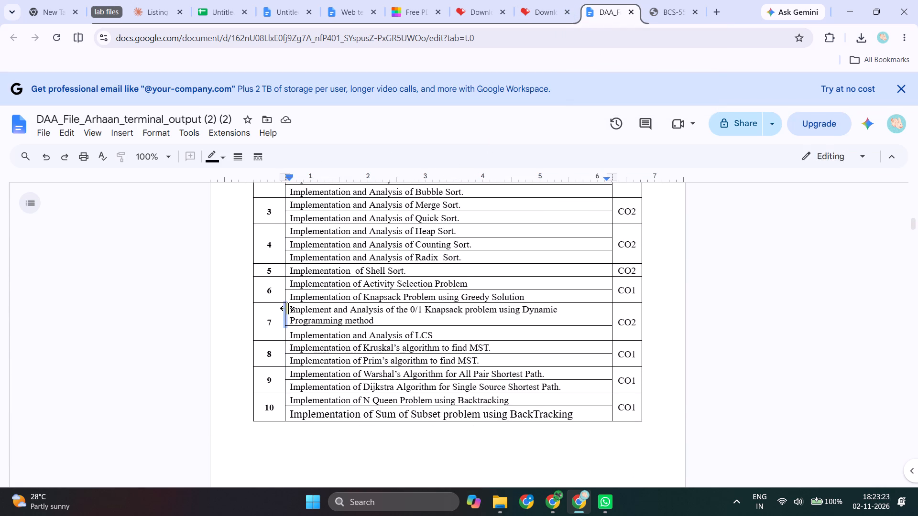
drag(288, 308, 382, 323)
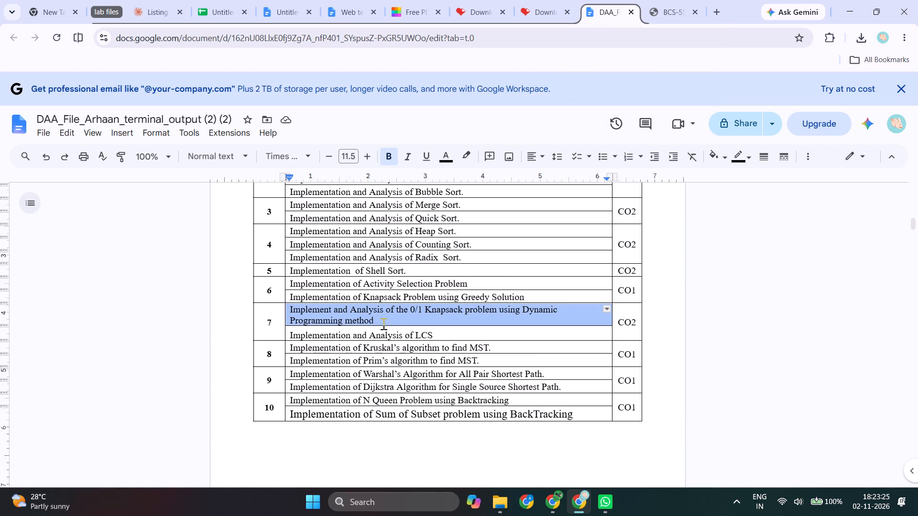
drag(382, 323, 436, 332)
key(ctrl+c)
scroll(436, 332, down, 7)
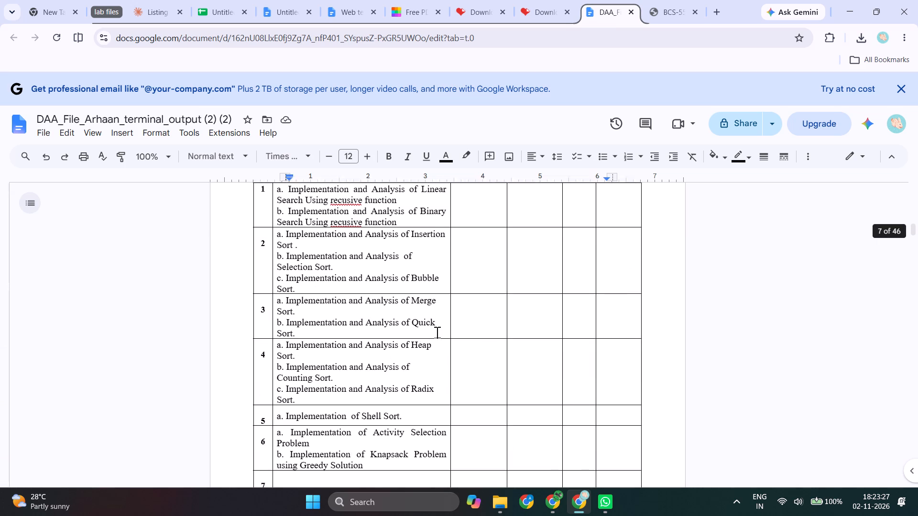
scroll(436, 332, down, 2)
click(370, 358)
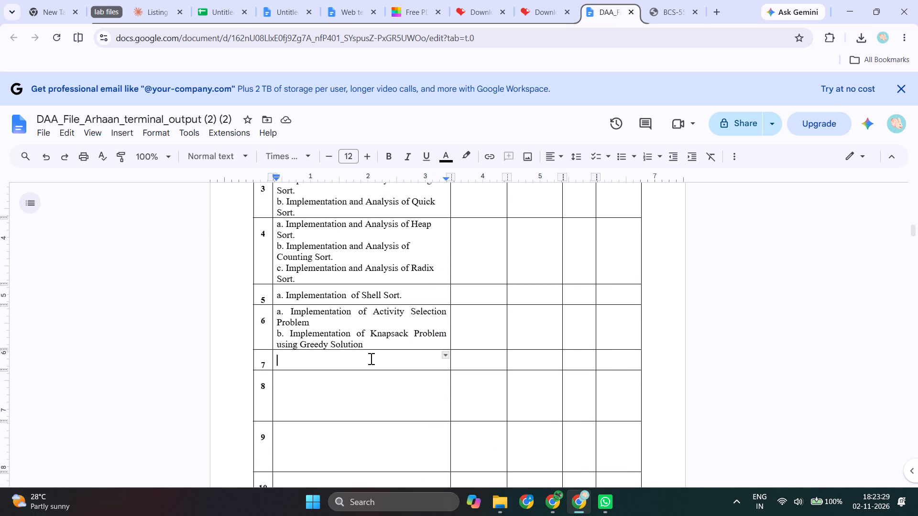
key(ctrl+v)
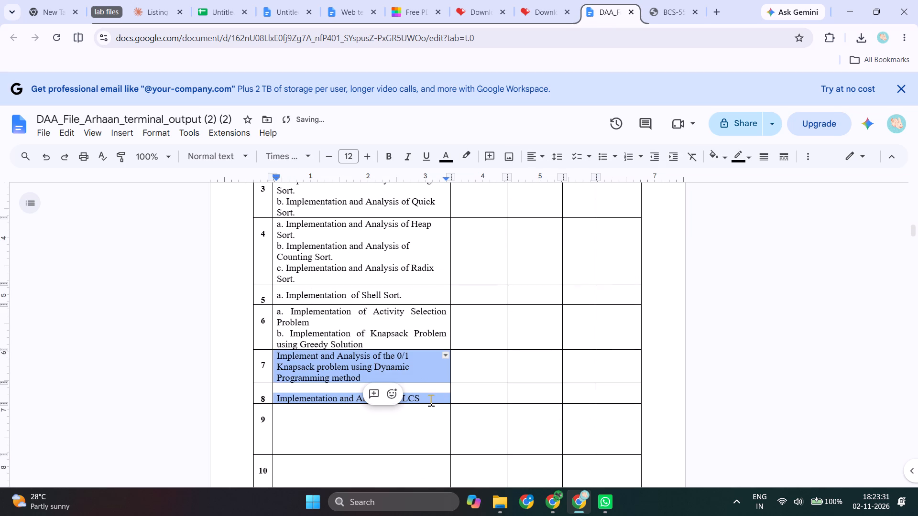
Copy the LCS entry from INDEX row 8 onto a new line below the 0/1 Knapsack entry in row 7.
click(430, 400)
drag(430, 400, 273, 399)
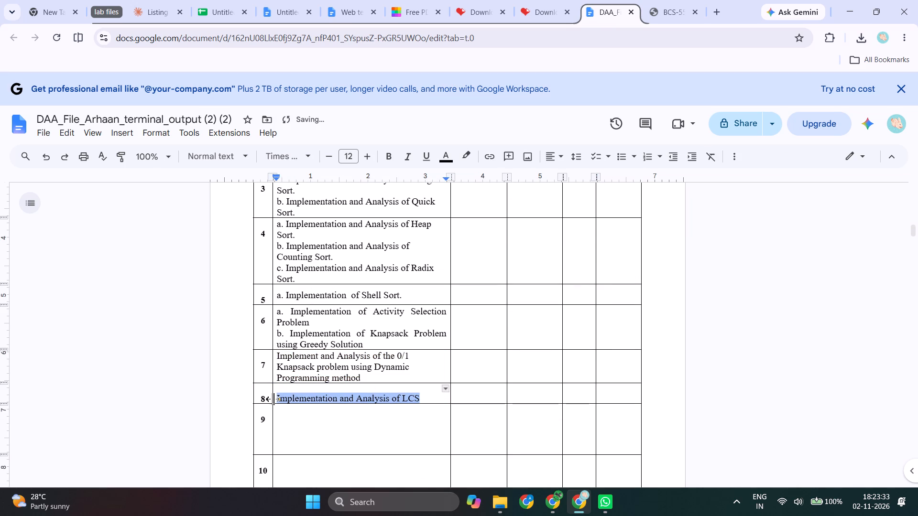
drag(273, 399, 273, 399)
key(ctrl+c)
click(376, 376)
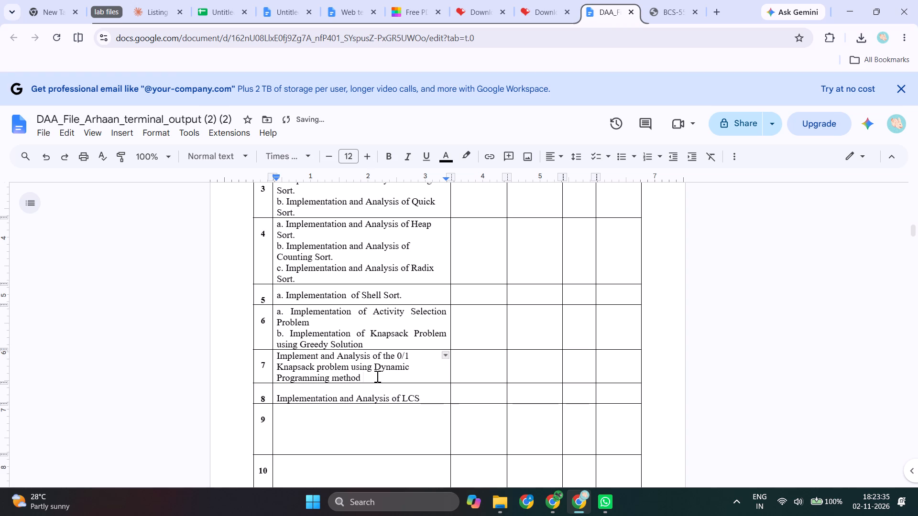
key(Return)
key(ctrl+v)
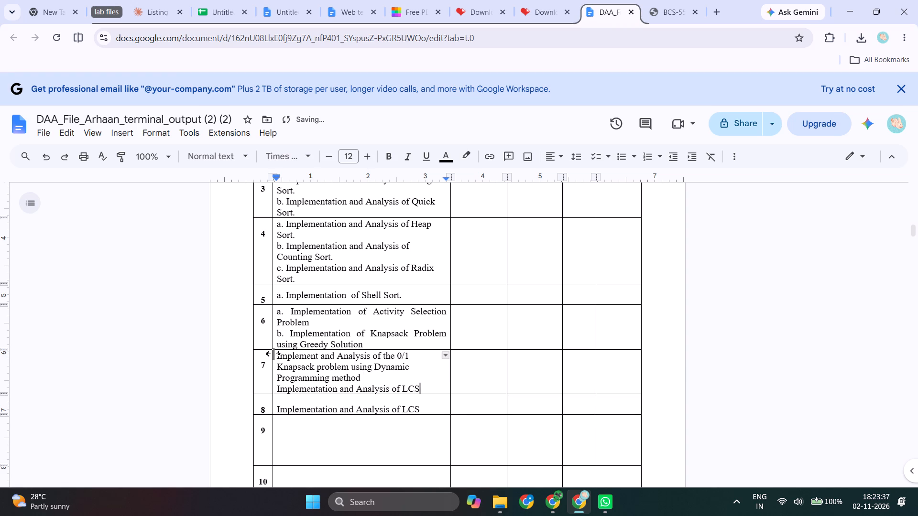
Prefix the 0/1 Knapsack entry in INDEX row 7 with "a. " and the LCS entry with "b. " as plain text.
click(275, 354)
text(a.)
key(space)
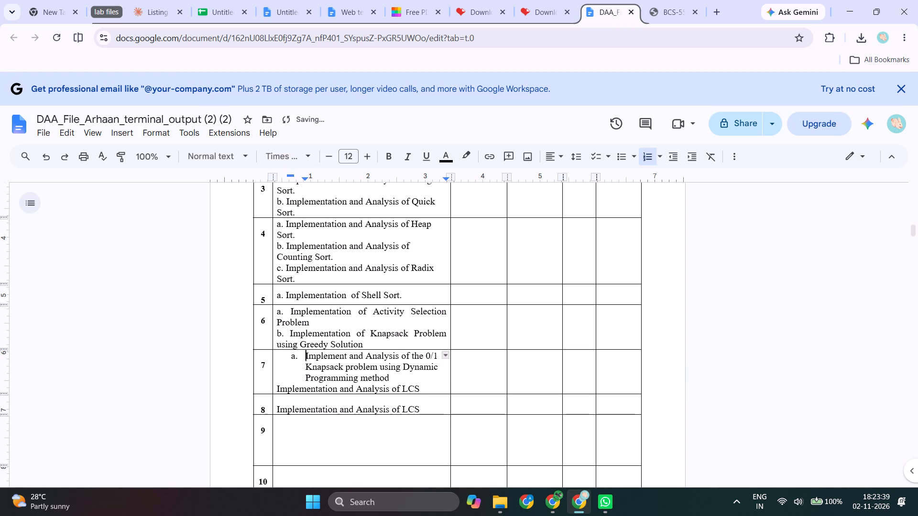
key(BackSpace)
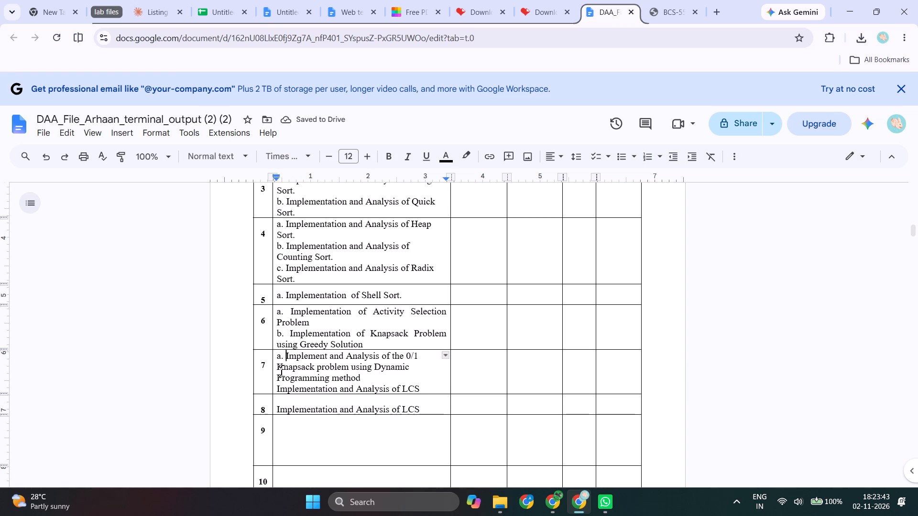
click(275, 387)
text(b.)
key(space)
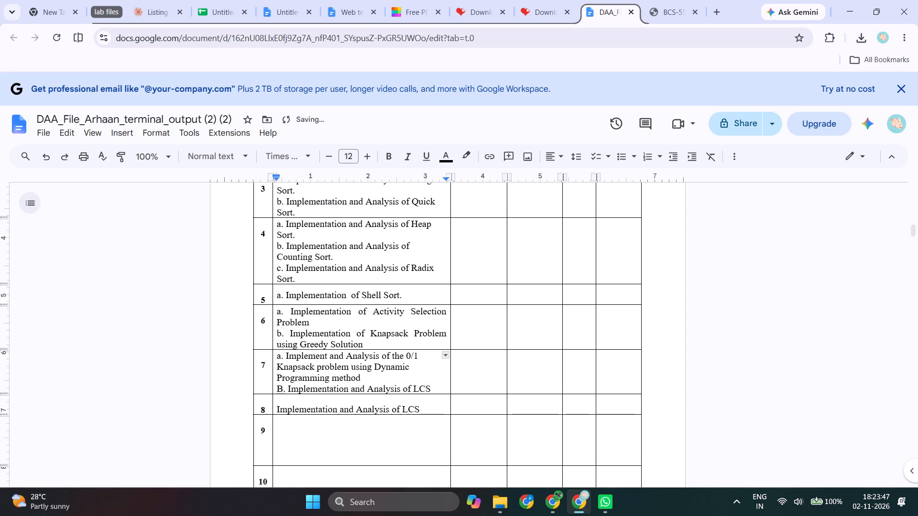
key(BackSpace)
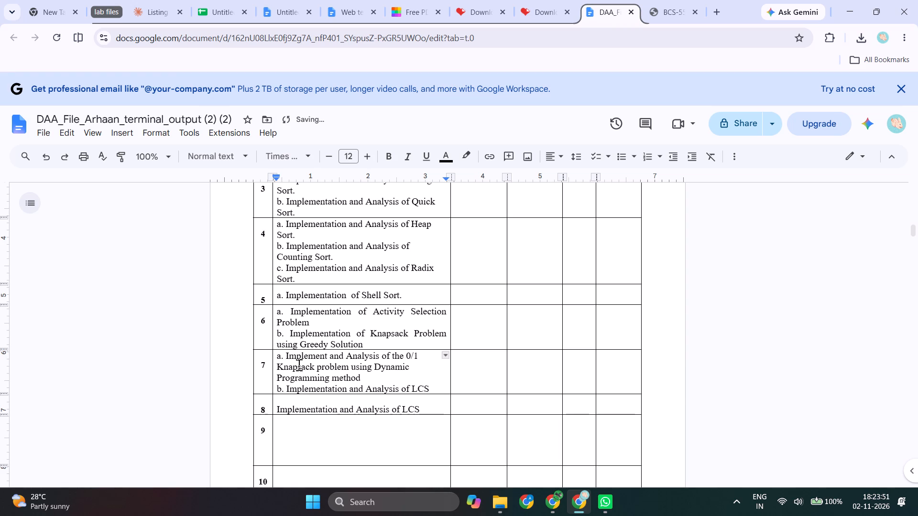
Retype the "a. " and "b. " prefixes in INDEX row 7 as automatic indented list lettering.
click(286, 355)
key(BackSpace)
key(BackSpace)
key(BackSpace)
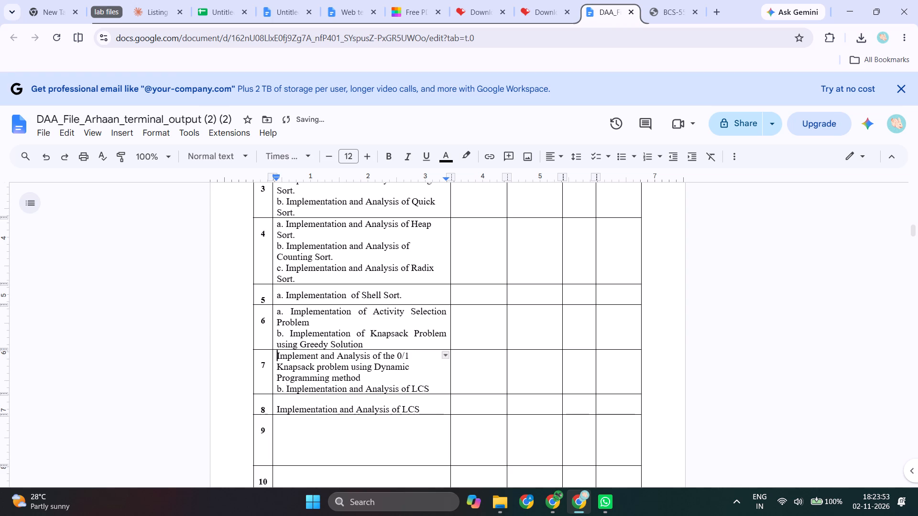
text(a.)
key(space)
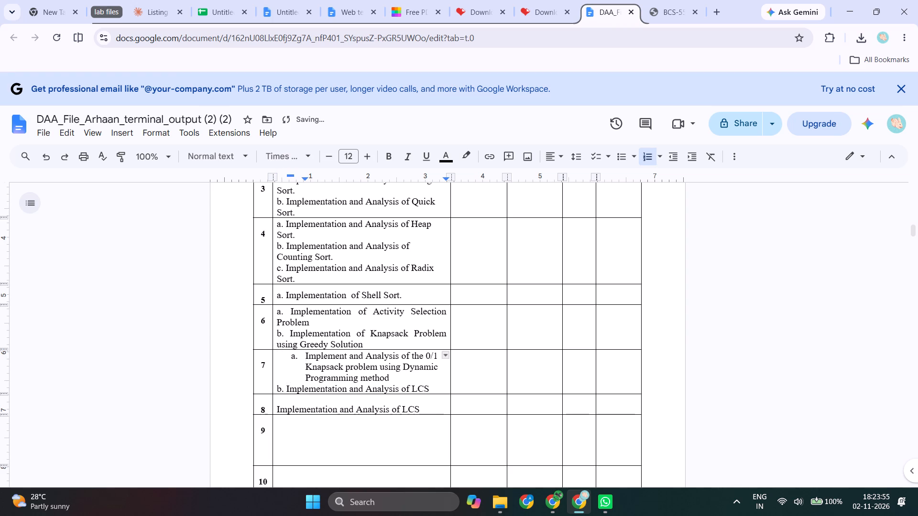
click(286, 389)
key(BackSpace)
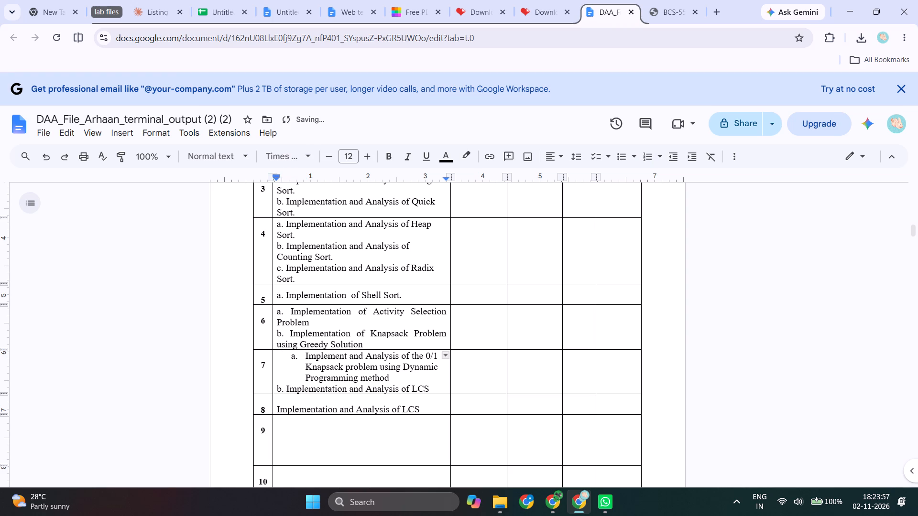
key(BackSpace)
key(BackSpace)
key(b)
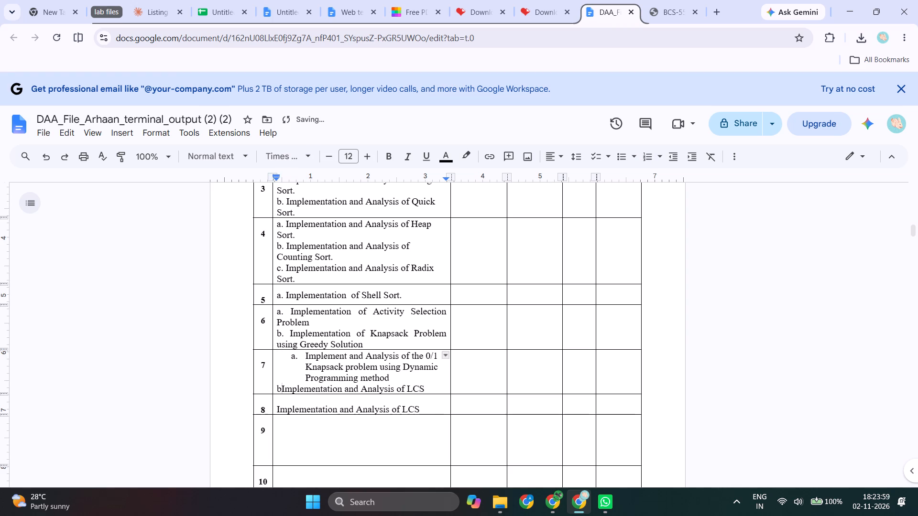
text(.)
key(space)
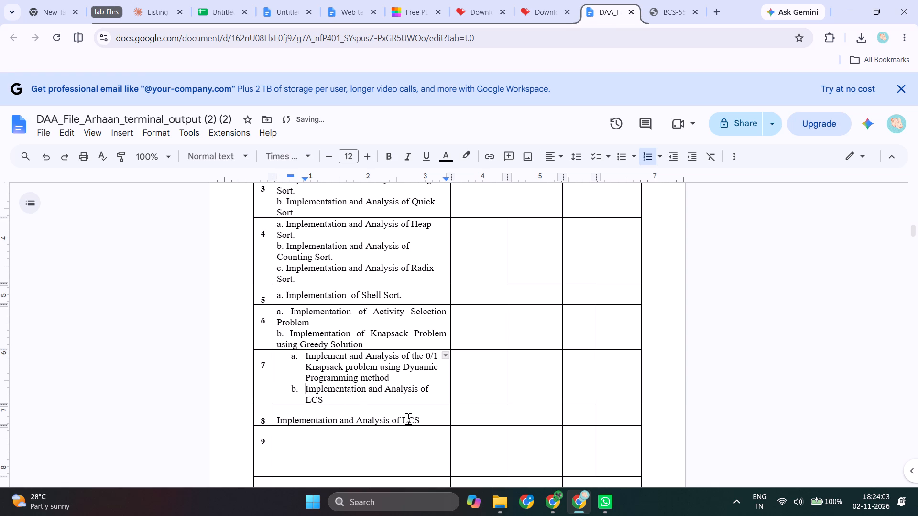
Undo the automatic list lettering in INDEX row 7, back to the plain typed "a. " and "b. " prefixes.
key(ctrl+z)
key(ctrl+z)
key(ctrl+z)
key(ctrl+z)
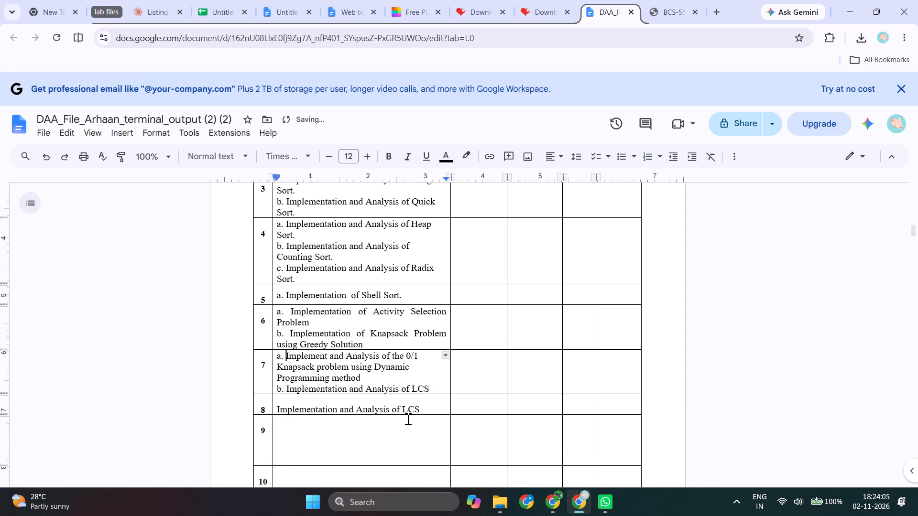
Copy the Kruskal's and Prim's algorithm entries from row 8 of the List of Experiments over the duplicate LCS entry in INDEX row 8.
scroll(407, 419, down, 1)
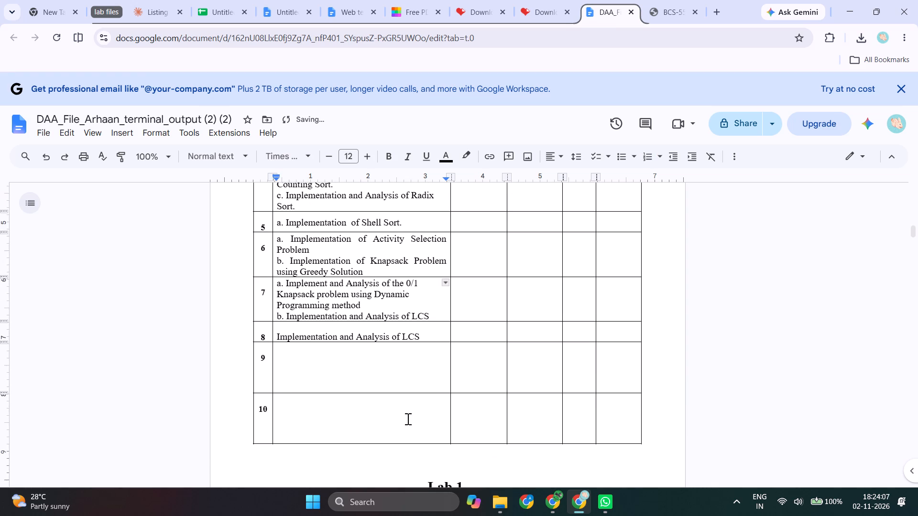
scroll(431, 329, up, 6)
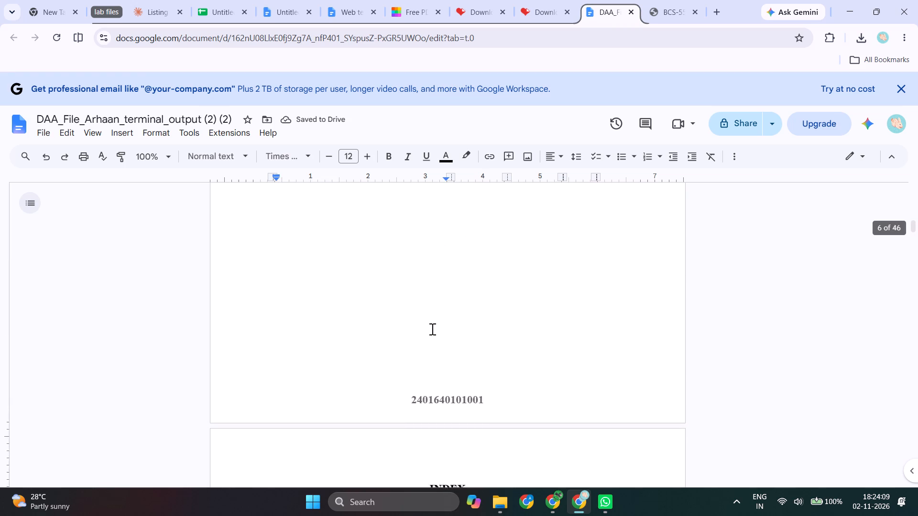
scroll(431, 329, up, 2)
scroll(431, 329, down, 2)
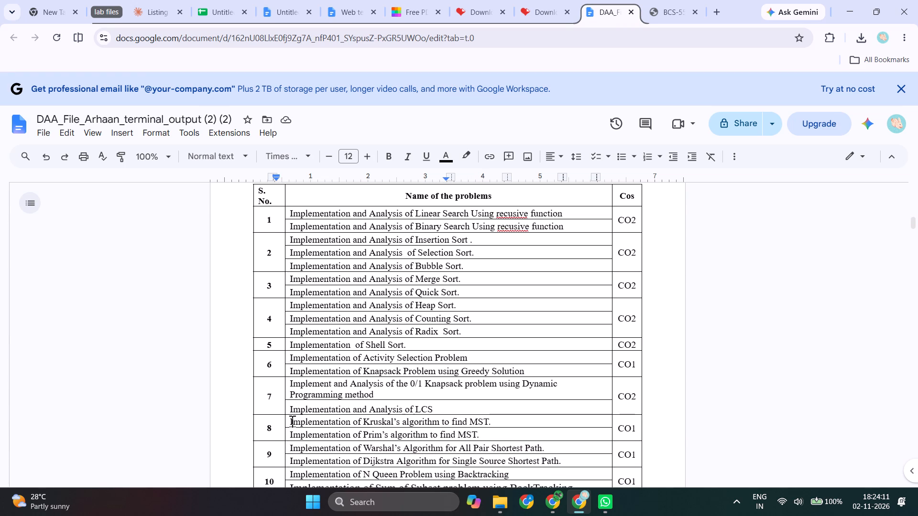
drag(288, 420, 500, 433)
key(ctrl+x)
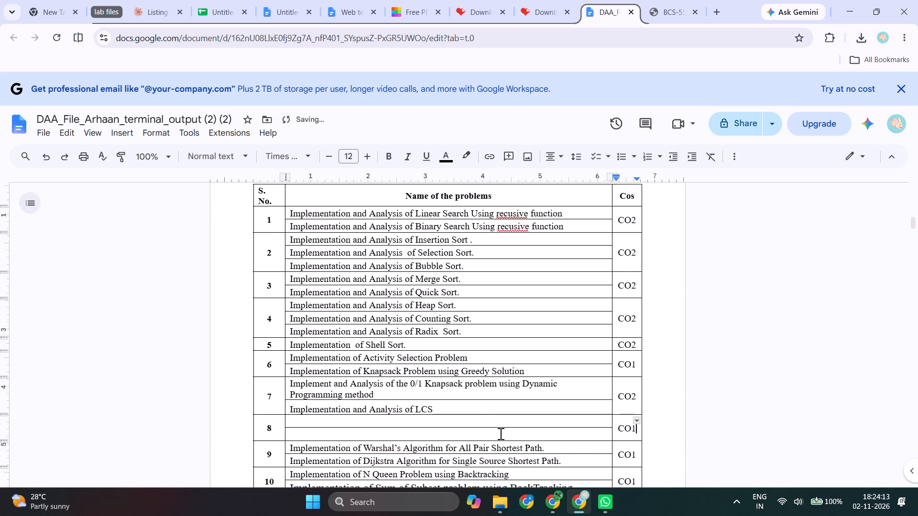
key(ctrl+z)
key(ctrl+c)
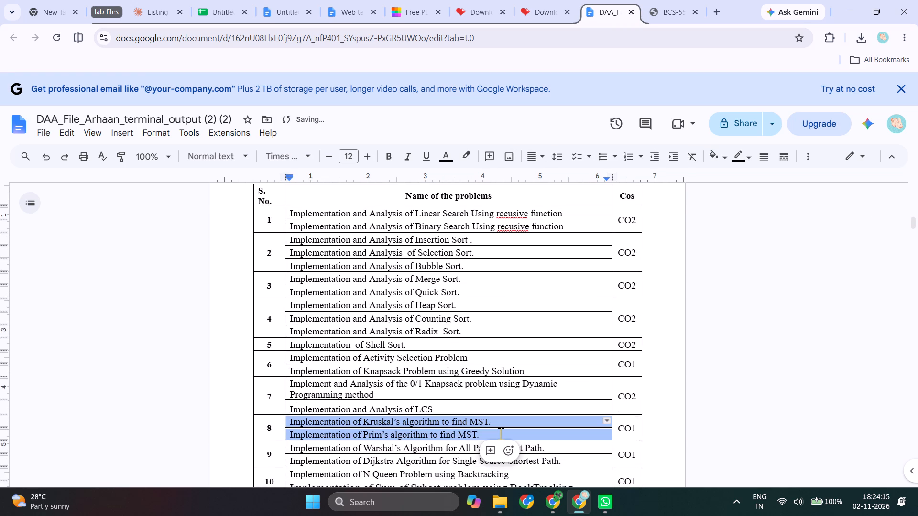
scroll(500, 433, down, 9)
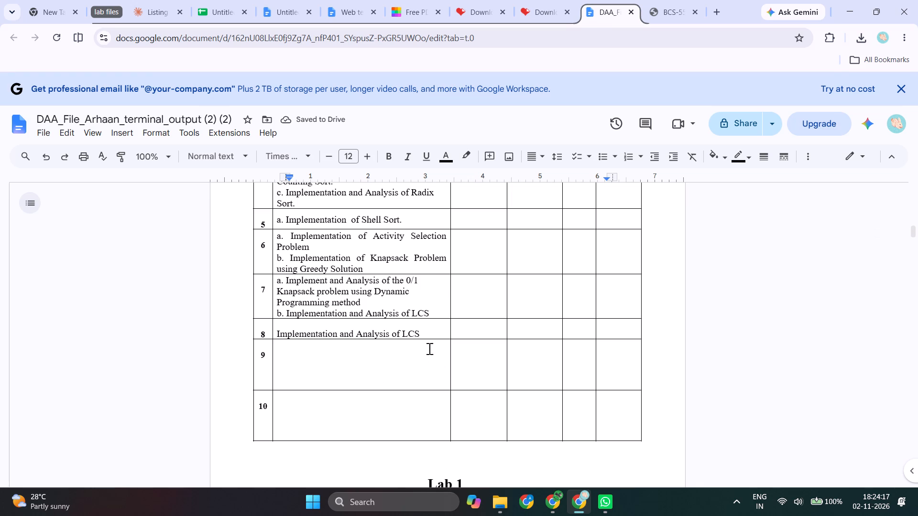
drag(431, 329, 274, 330)
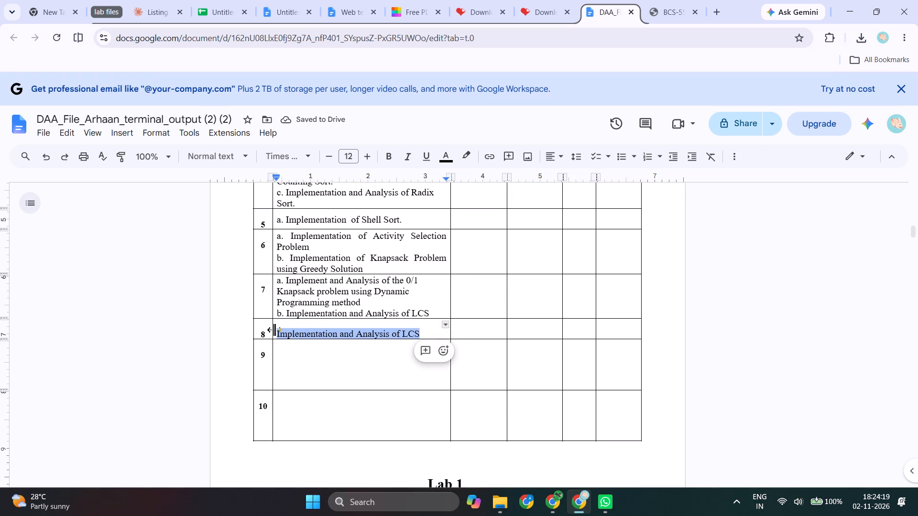
key(ctrl+v)
Copy the Prim's algorithm entry from INDEX row 9 onto a new line below the Kruskal's entry in row 8.
double_click(301, 357)
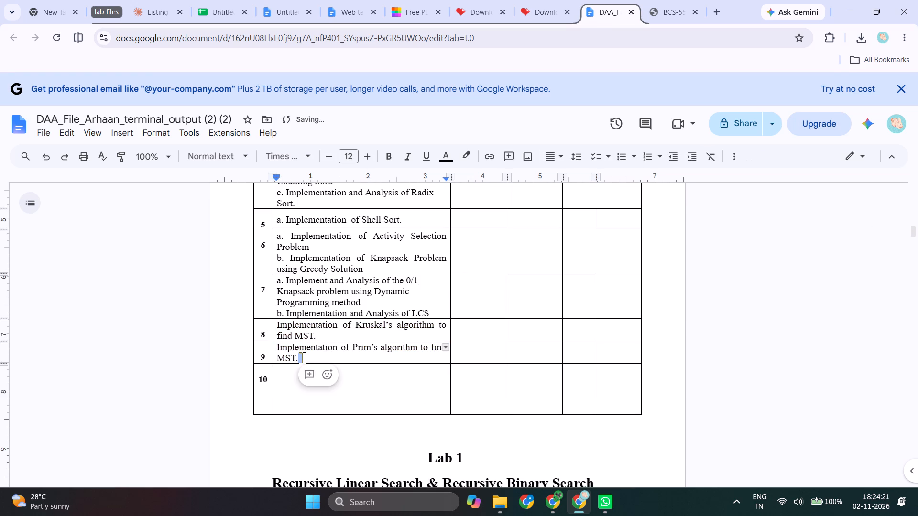
click(301, 357)
drag(301, 357, 277, 352)
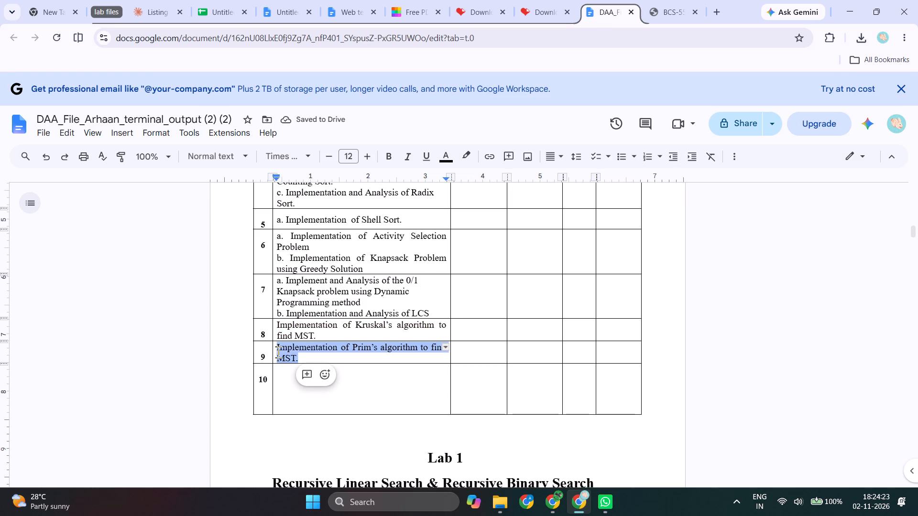
key(ctrl+c)
click(326, 333)
key(Return)
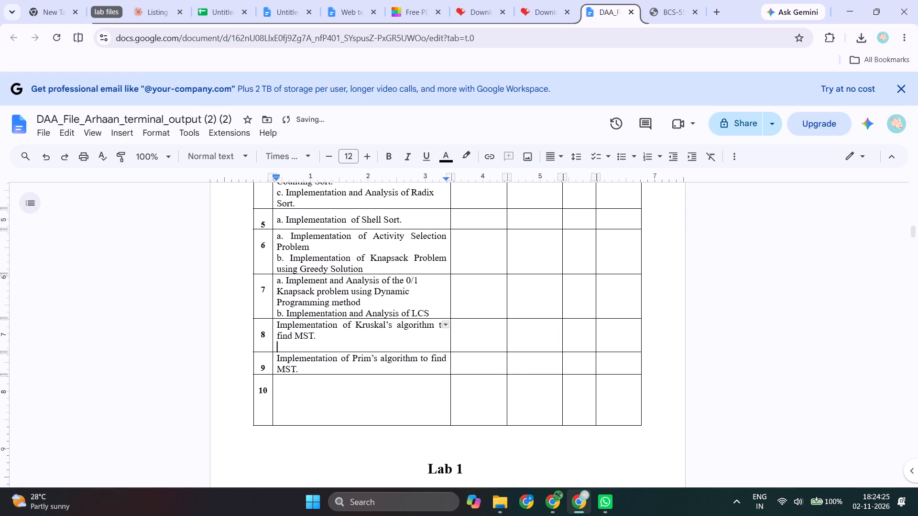
key(ctrl+v)
Prefix the Kruskal's entry in INDEX row 8 with "a. " and the Prim's entry with "b. " as plain text.
click(275, 324)
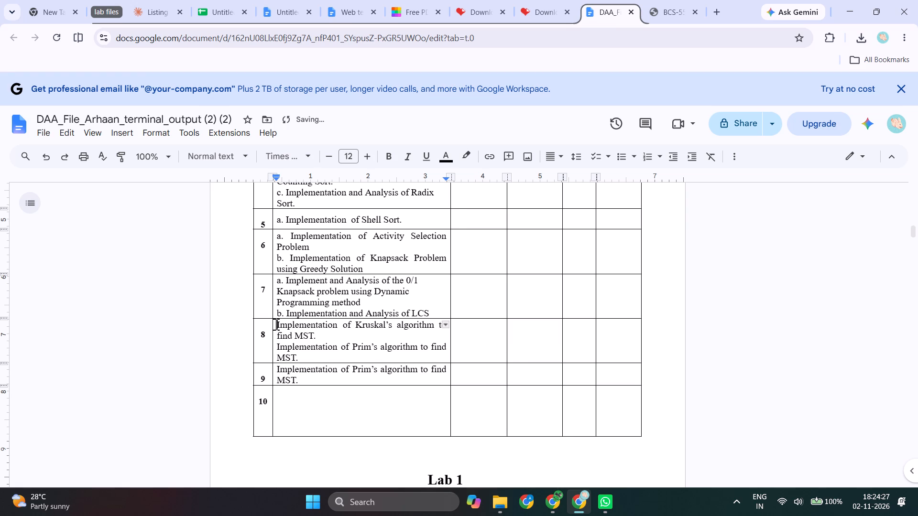
text(a..)
key(BackSpace)
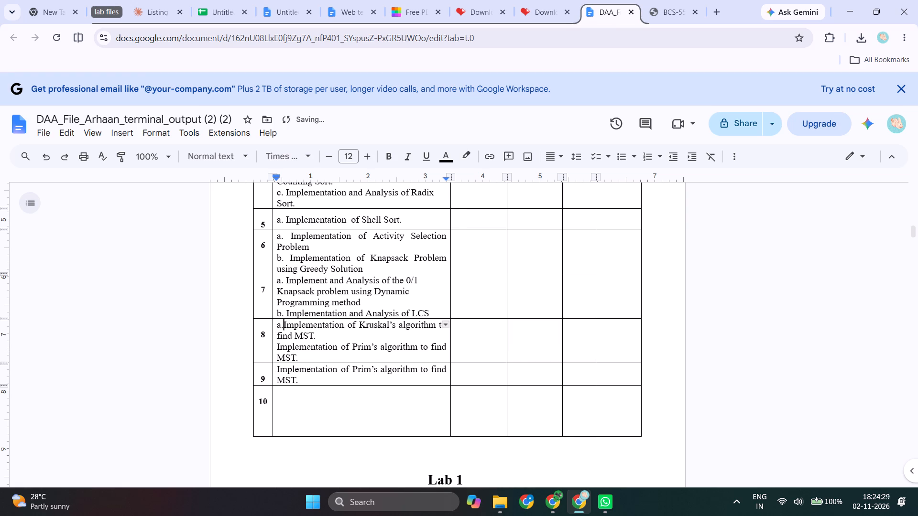
key(space)
key(BackSpace)
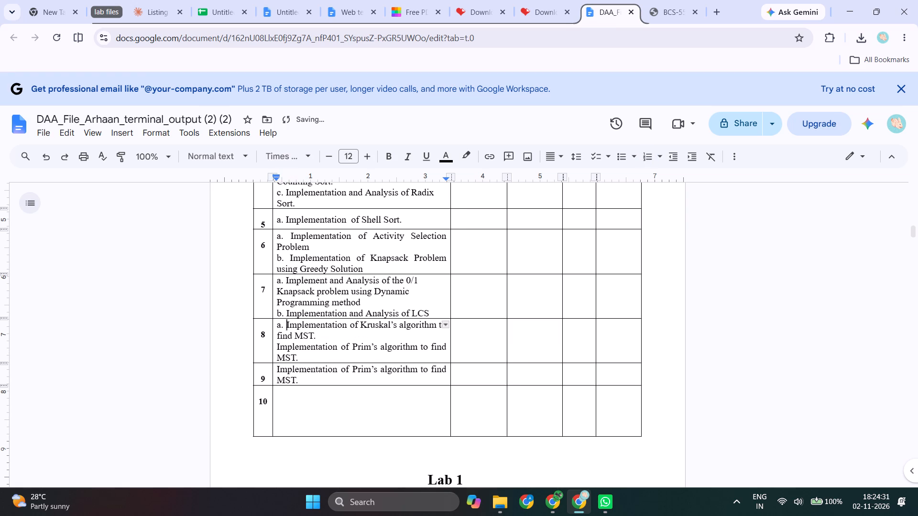
click(275, 344)
text(b.)
key(space)
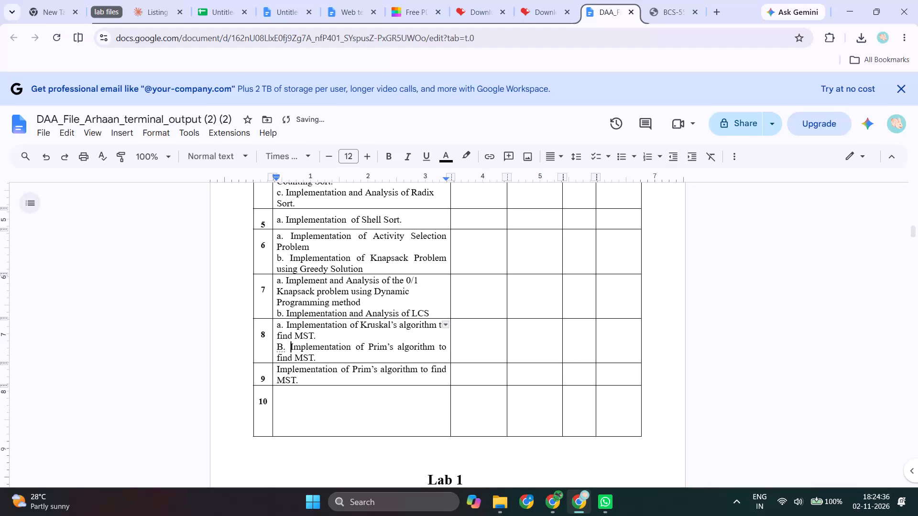
key(BackSpace)
Copy the Warshal's and Dijkstra entries from row 9 of the List of Experiments over the duplicate Prim's entry in INDEX row 9.
scroll(362, 311, up, 6)
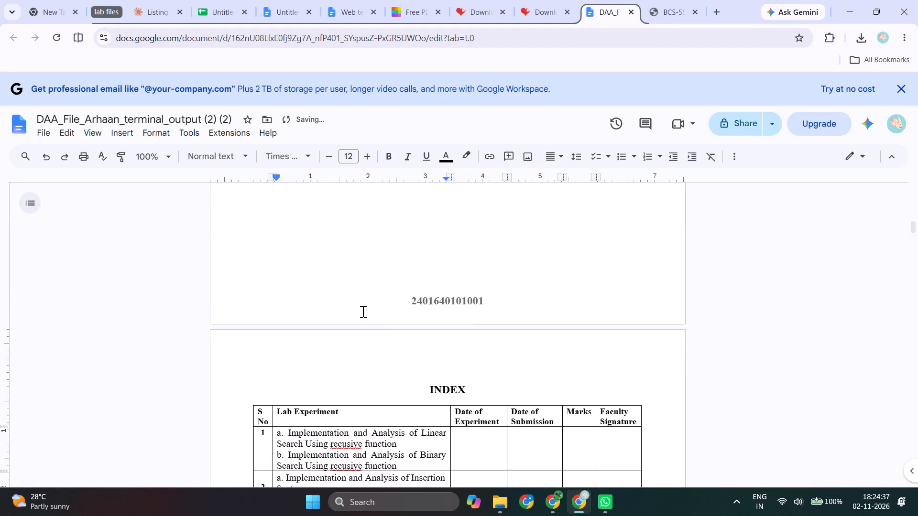
scroll(362, 311, up, 2)
scroll(362, 311, down, 3)
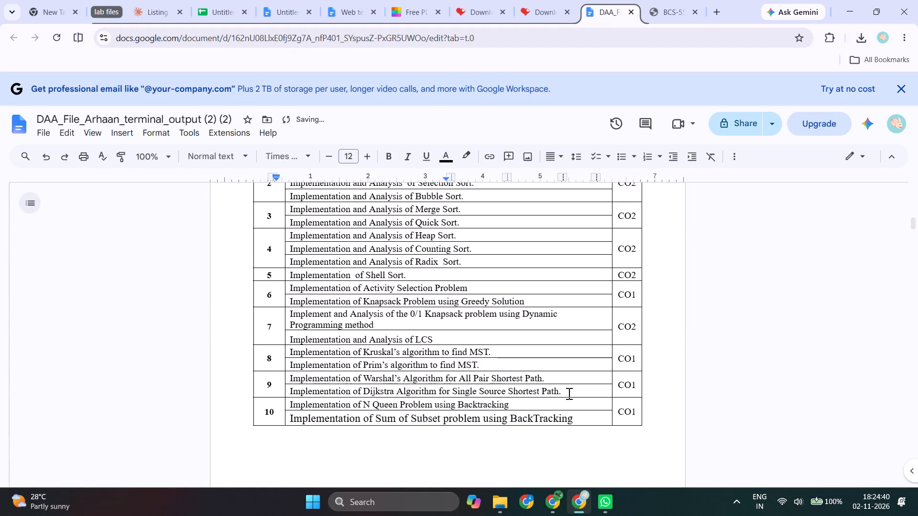
drag(568, 394, 291, 374)
key(ctrl+c)
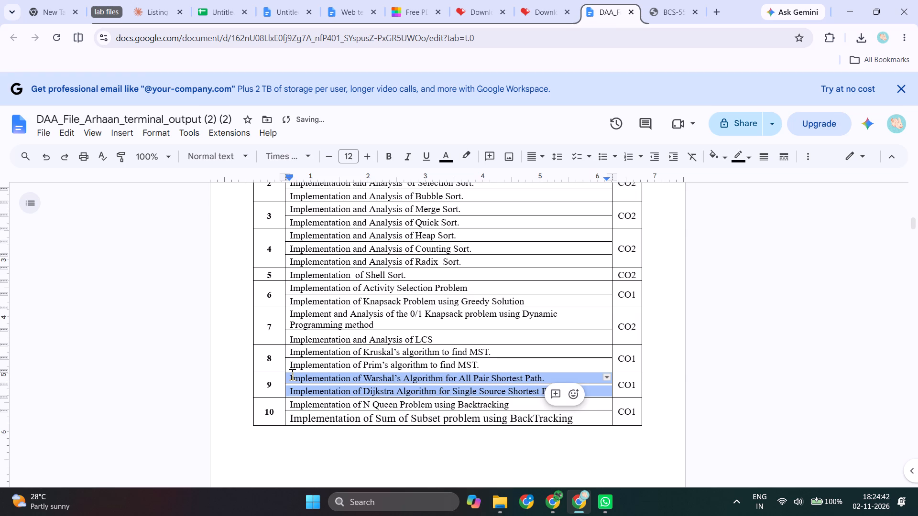
scroll(291, 374, down, 8)
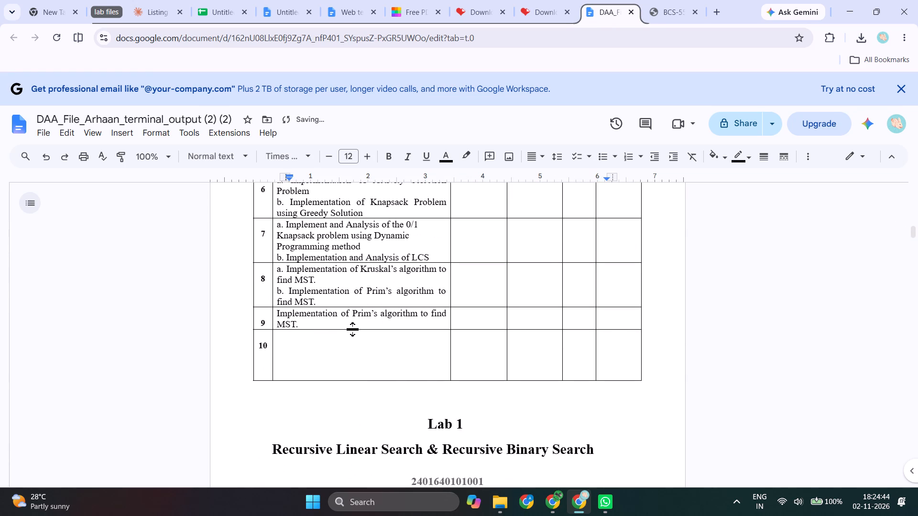
drag(312, 322, 274, 313)
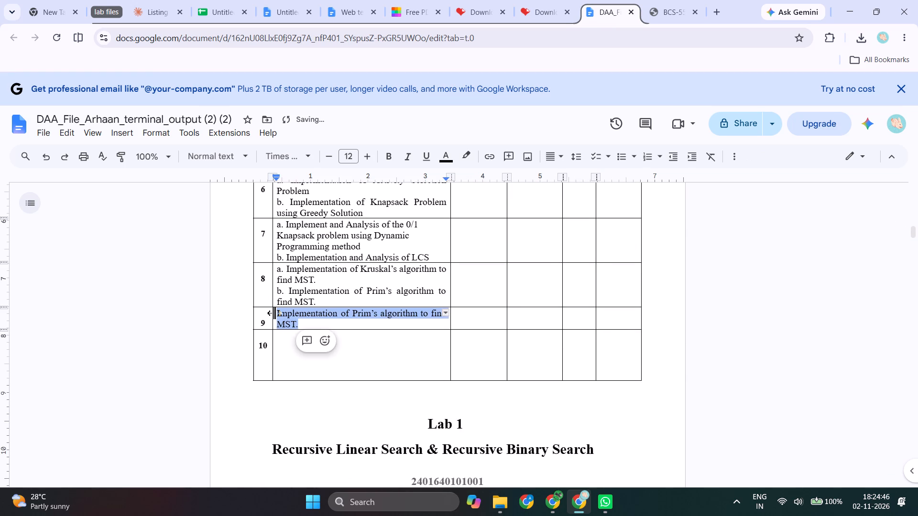
key(ctrl+v)
Copy the Dijkstra entry from INDEX row 10 onto a new line below the Warshal's entry in row 9.
click(313, 345)
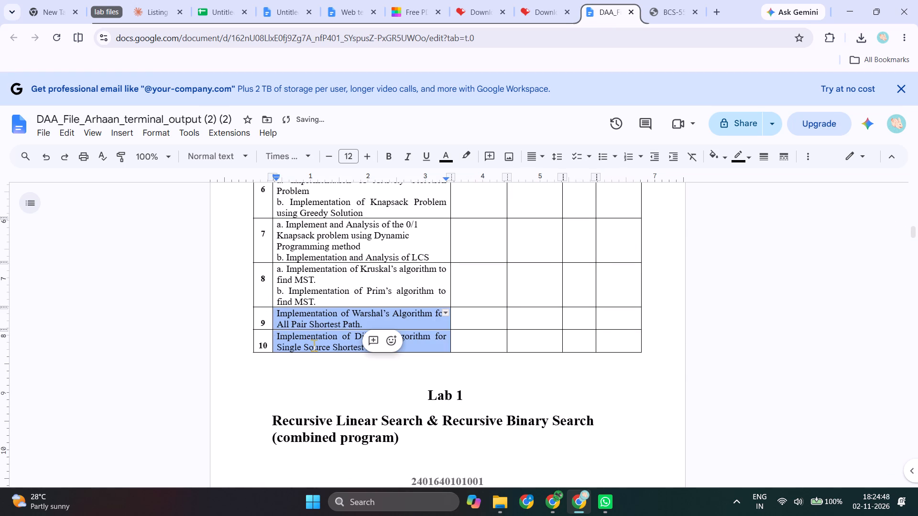
drag(392, 346, 367, 346)
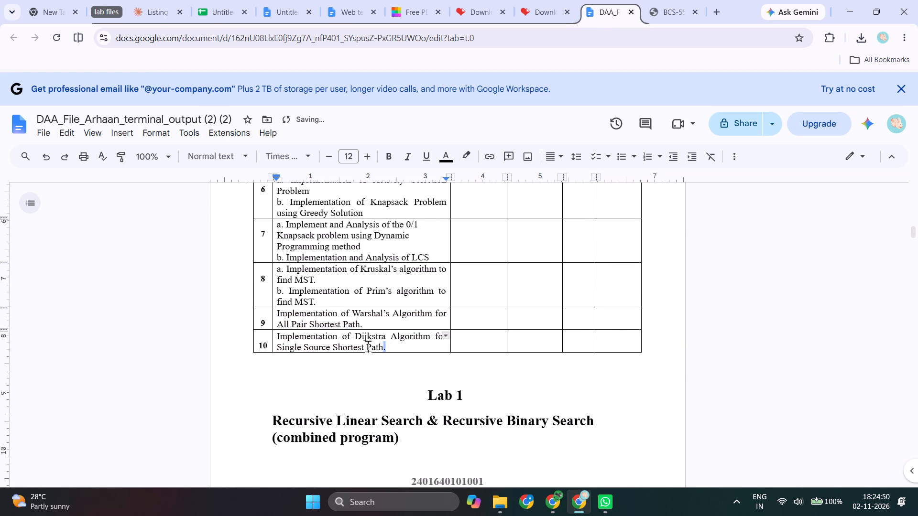
drag(367, 346, 273, 337)
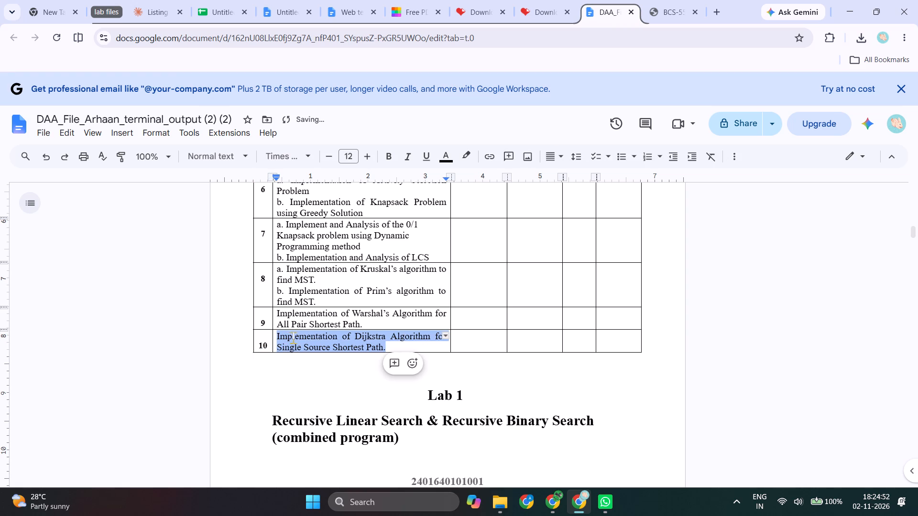
key(ctrl+c)
click(377, 324)
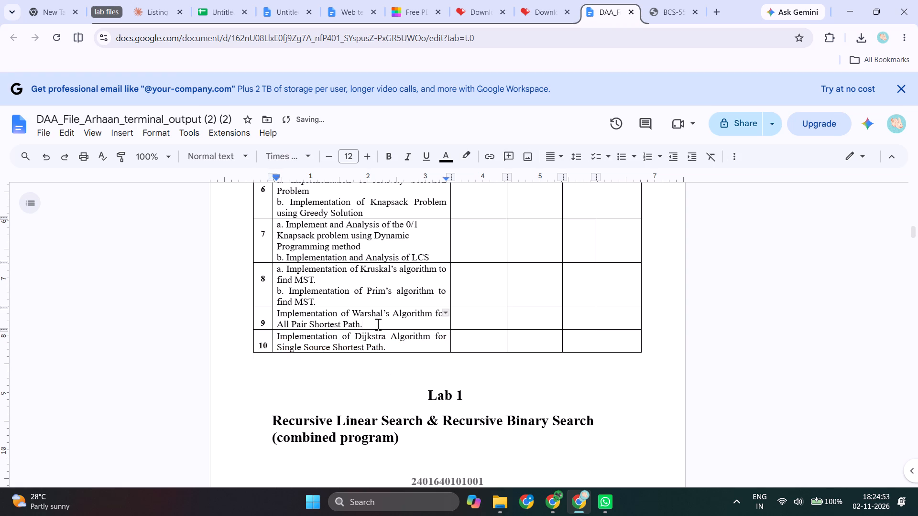
key(Return)
key(ctrl+v)
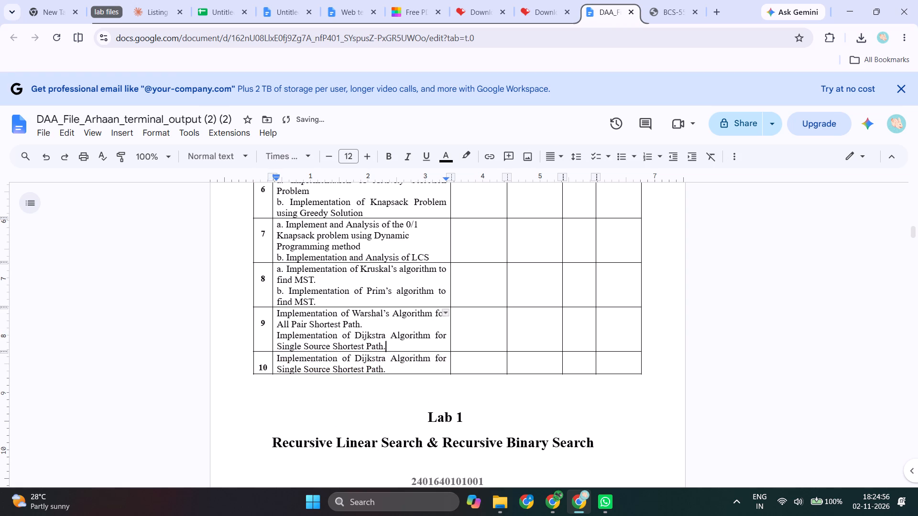
Copy the N Queen and Sum of Subset entries from row 10 of the List of Experiments over the duplicate Dijkstra entry in INDEX row 10.
scroll(455, 231, down, 2)
scroll(455, 231, up, 3)
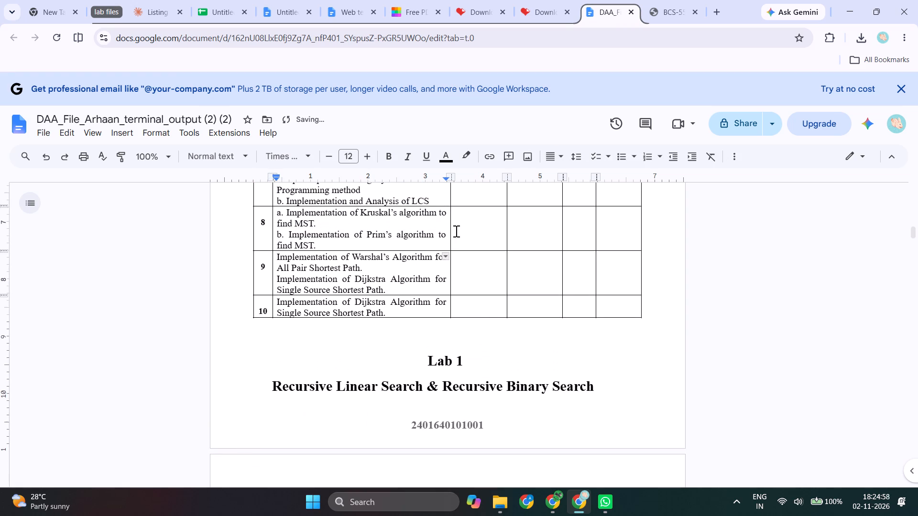
scroll(408, 286, up, 7)
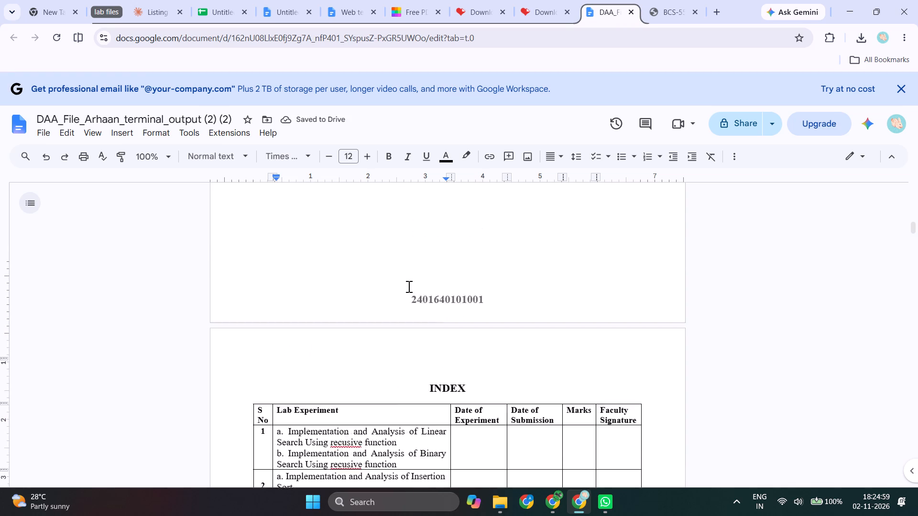
scroll(408, 286, up, 2)
drag(589, 280, 535, 278)
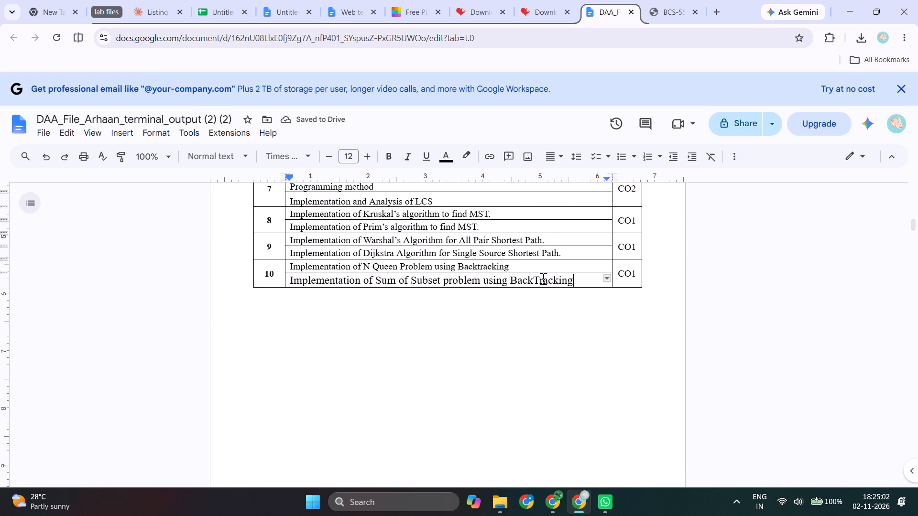
drag(535, 278, 294, 265)
key(ctrl+c)
scroll(294, 265, down, 2)
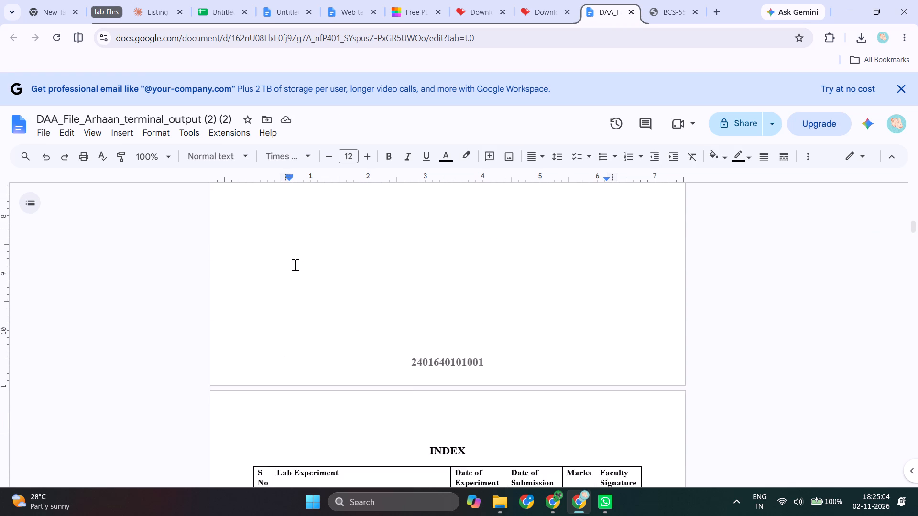
scroll(294, 265, down, 6)
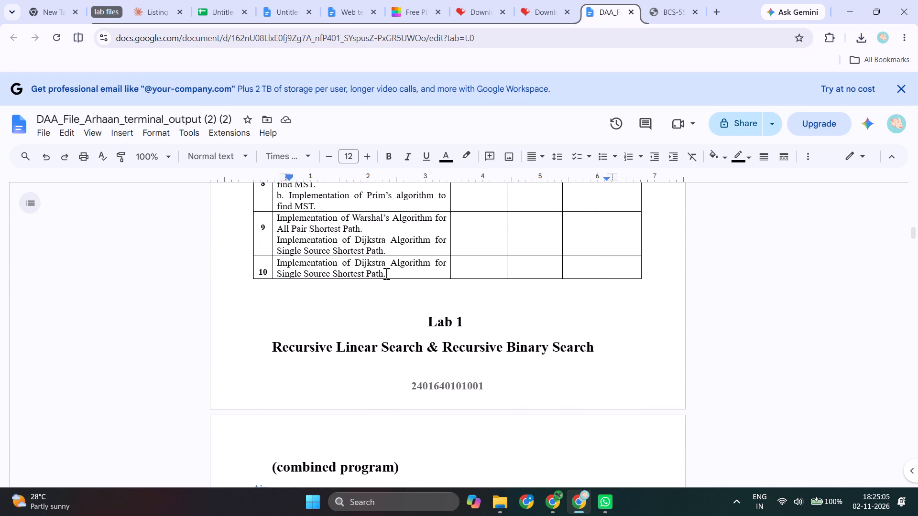
drag(388, 276, 276, 263)
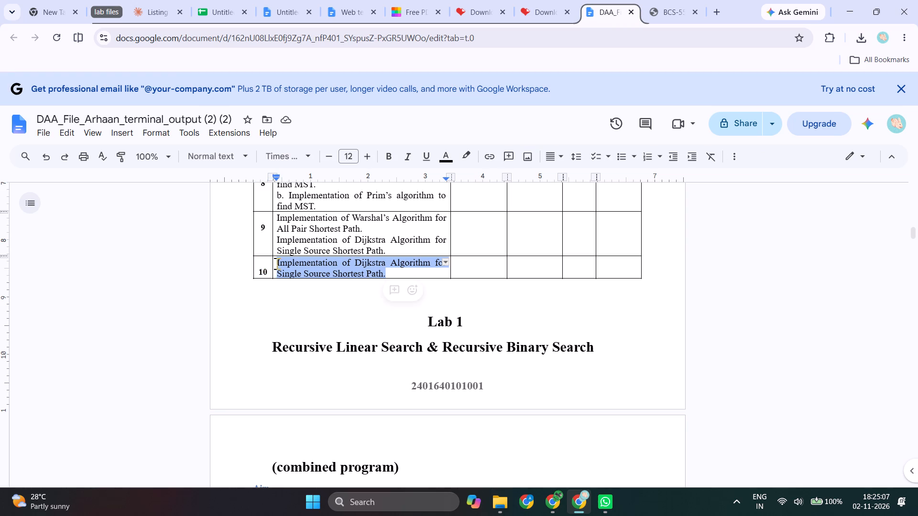
key(ctrl+v)
Move the Sum of Subset entry from the extra row below INDEX row 10 onto a new line under the N Queen entry in row 10.
click(428, 298)
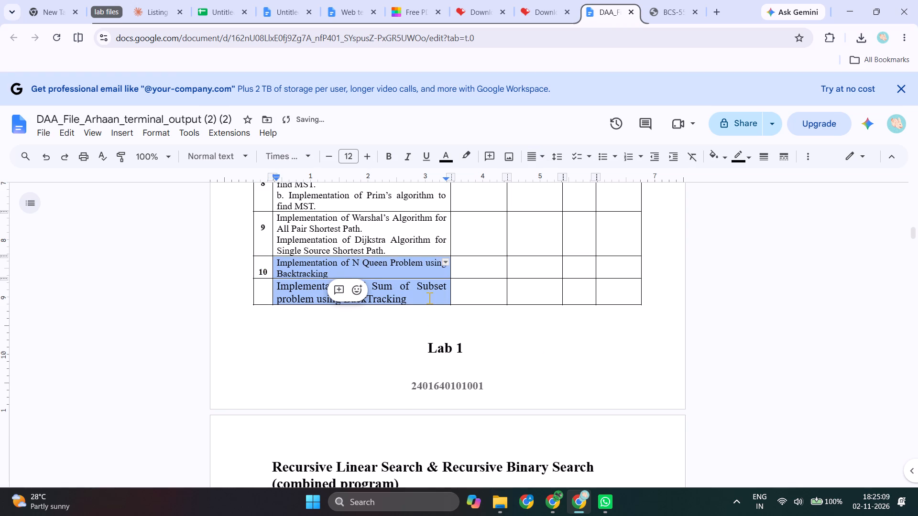
drag(417, 297, 276, 294)
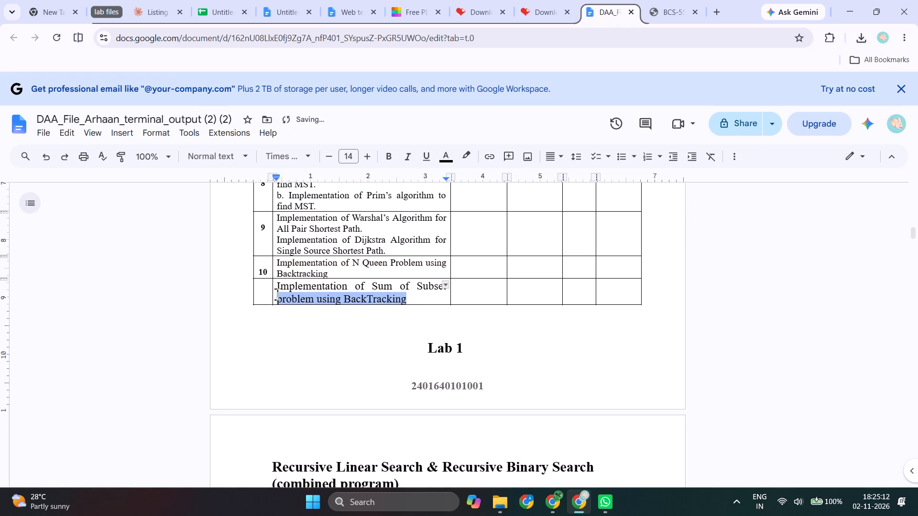
drag(276, 294, 273, 289)
key(ctrl+c)
click(342, 275)
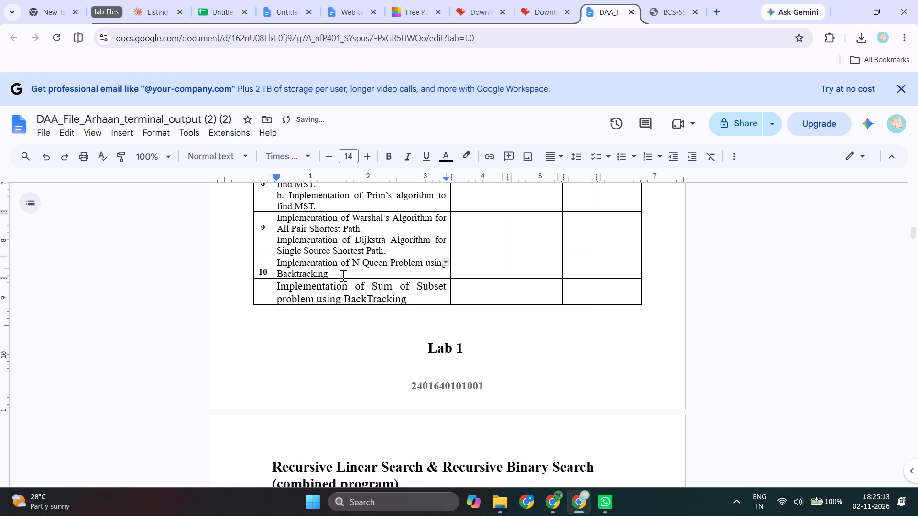
key(Return)
key(ctrl+v)
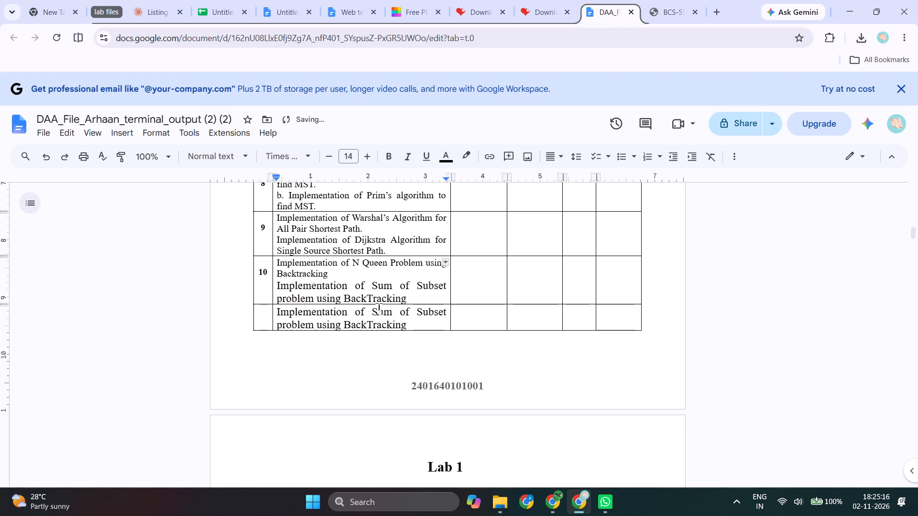
drag(412, 324, 276, 309)
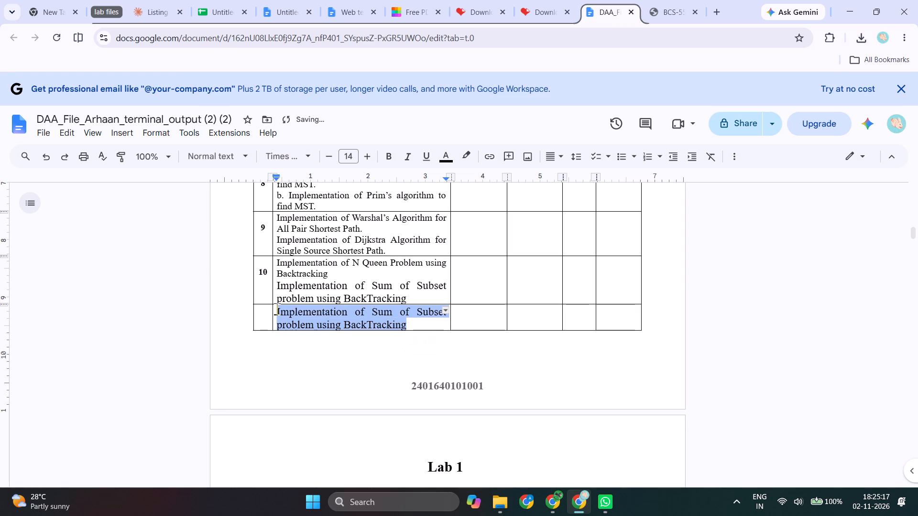
key(BackSpace)
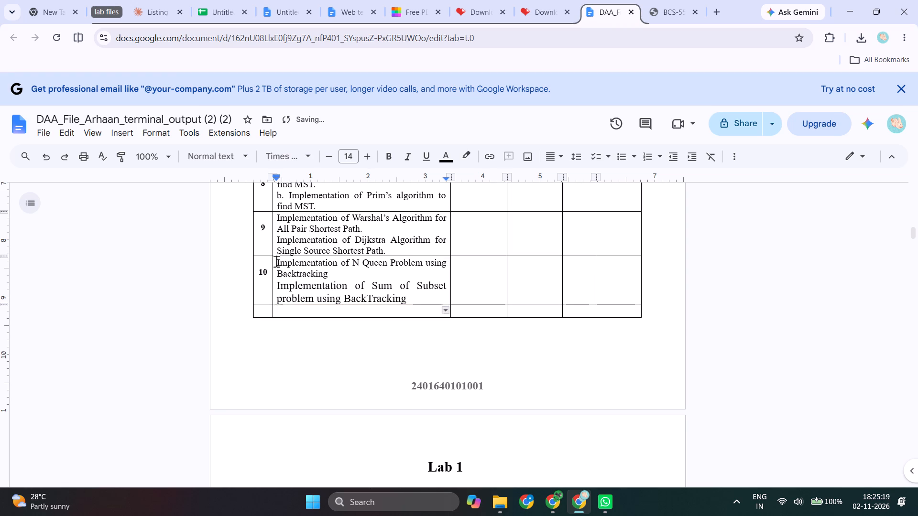
Prefix the N Queen entry in INDEX row 10 with "a. " and the Sum of Subset entry with "b. " as plain text.
click(275, 261)
text(a.)
key(space)
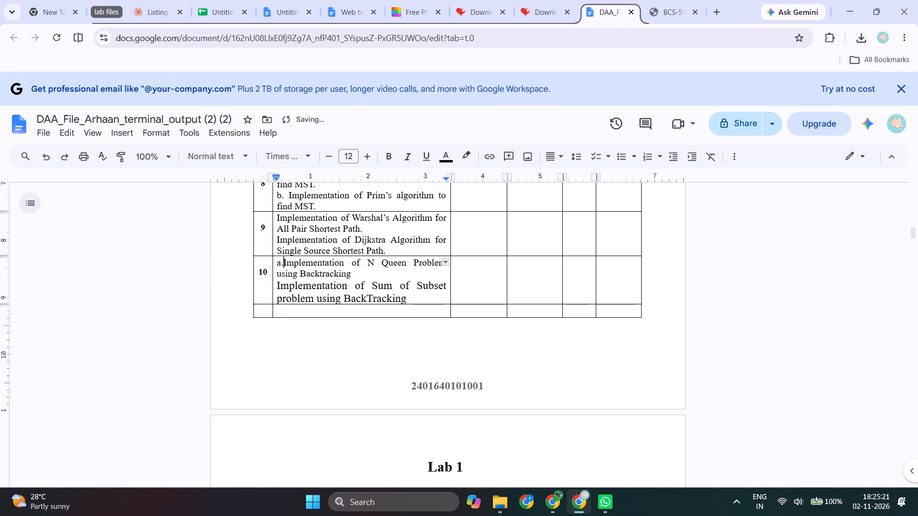
key(BackSpace)
key(Down)
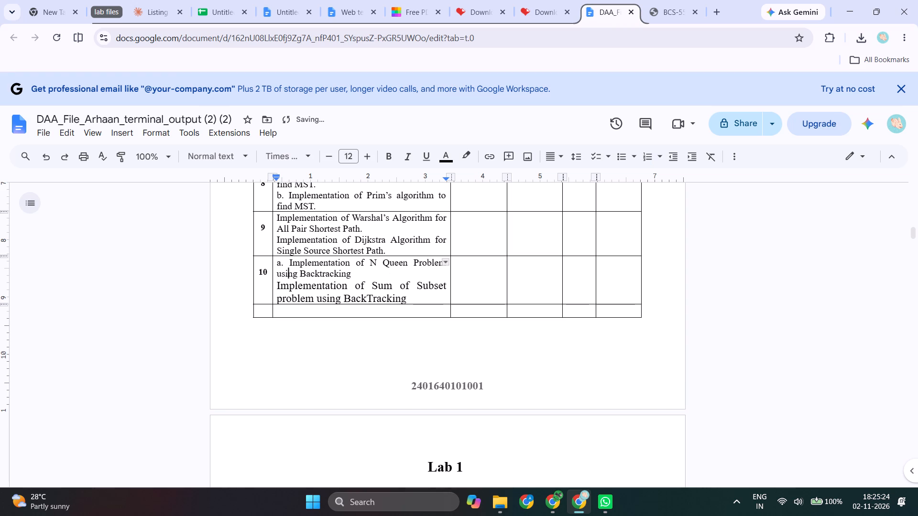
key(Down)
key(Left)
key(Left)
text(b.)
key(space)
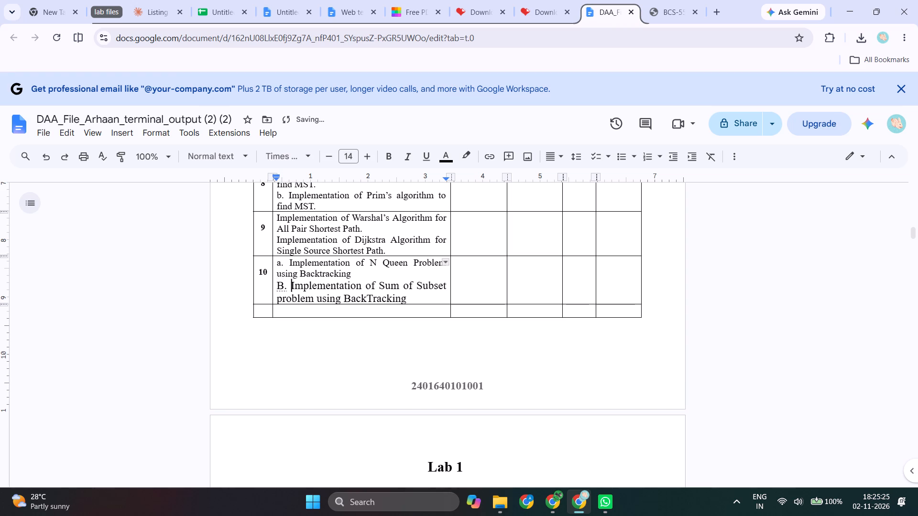
key(BackSpace)
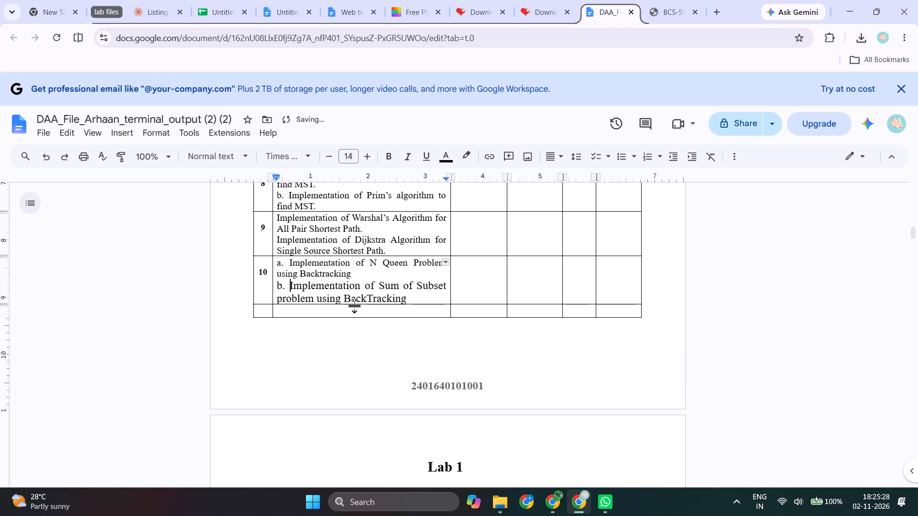
Delete the empty extra row below row 10 of the INDEX table.
click(367, 311)
key(BackSpace)
key(BackSpace)
key(BackSpace)
key(BackSpace)
key(BackSpace)
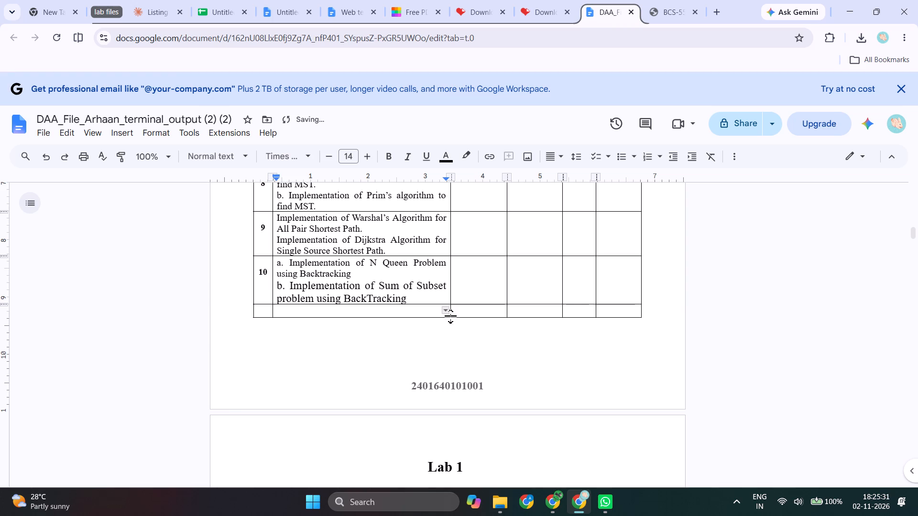
click(447, 312)
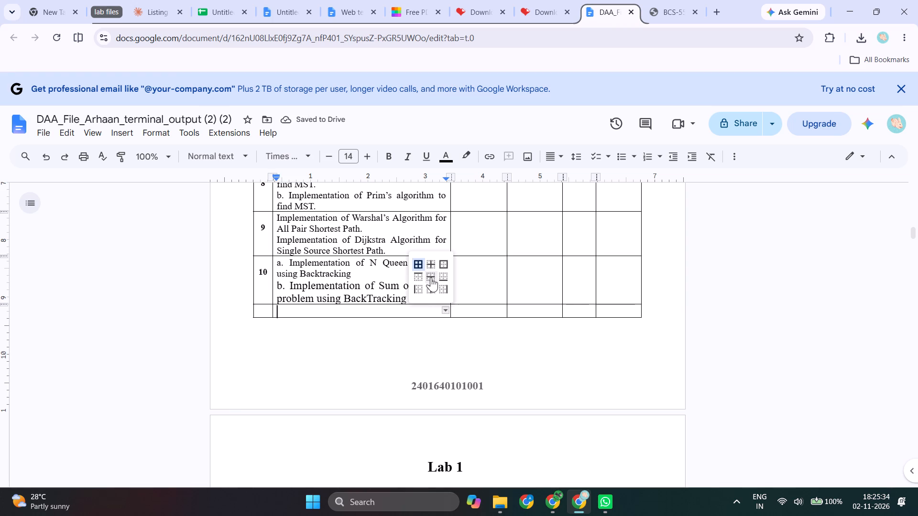
click(415, 312)
right_click(415, 312)
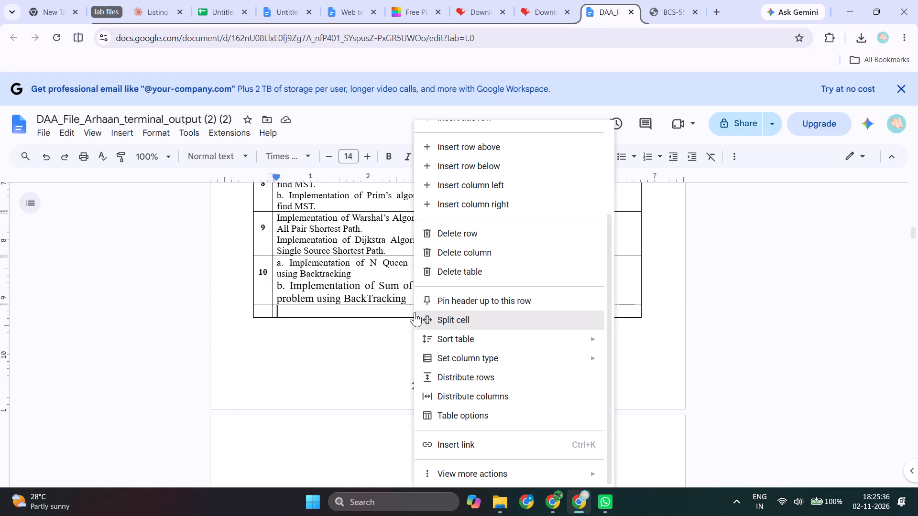
click(489, 225)
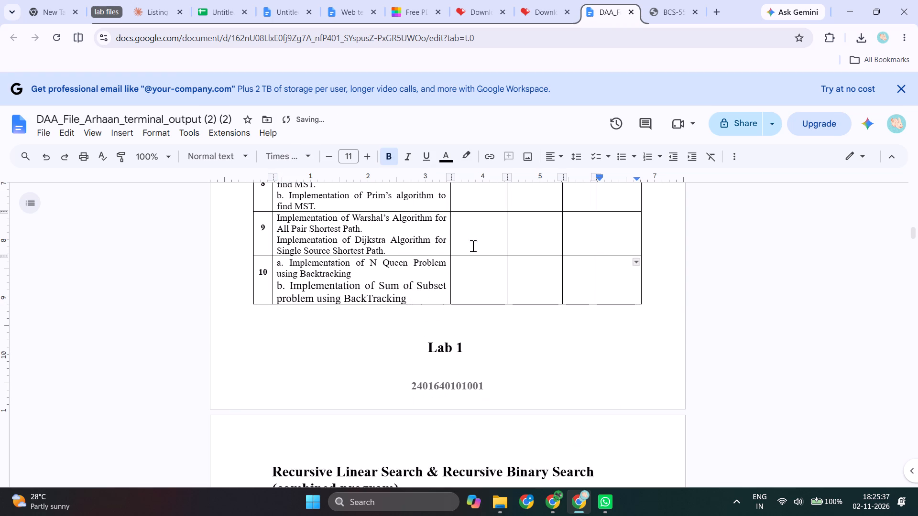
Add a blank line between the INDEX table and the Lab 1 heading to push the heading onto the next page.
scroll(456, 274, up, 3)
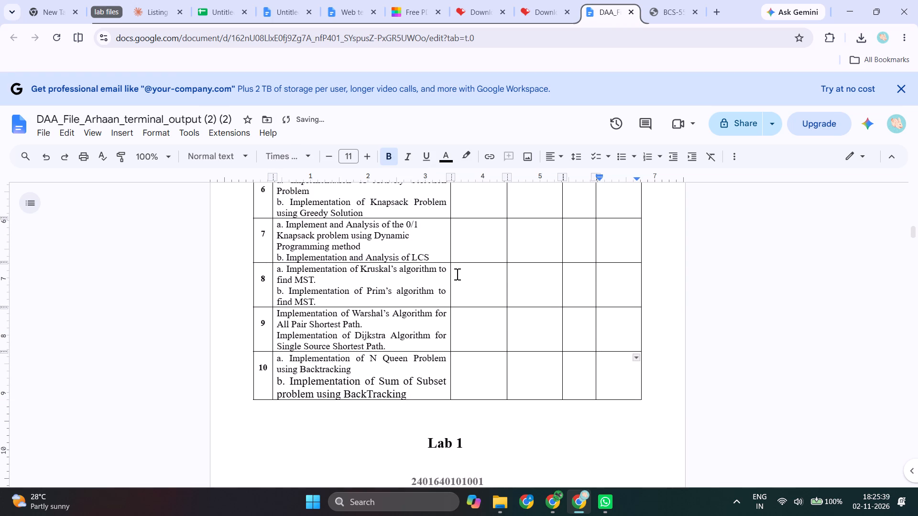
scroll(456, 274, up, 4)
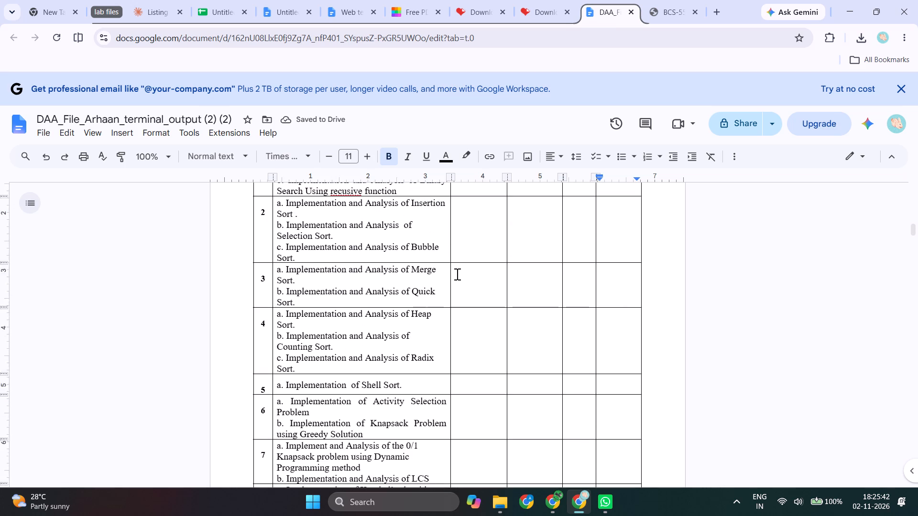
scroll(456, 274, up, 2)
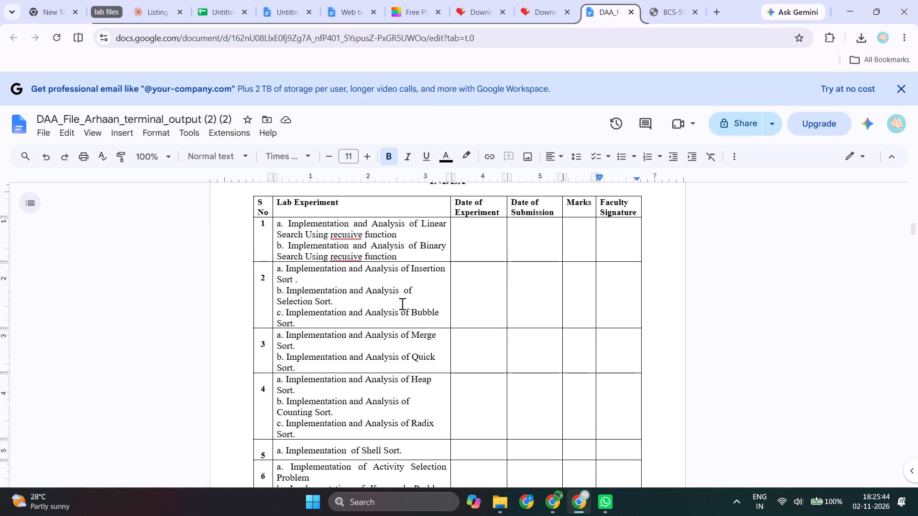
scroll(401, 303, up, 1)
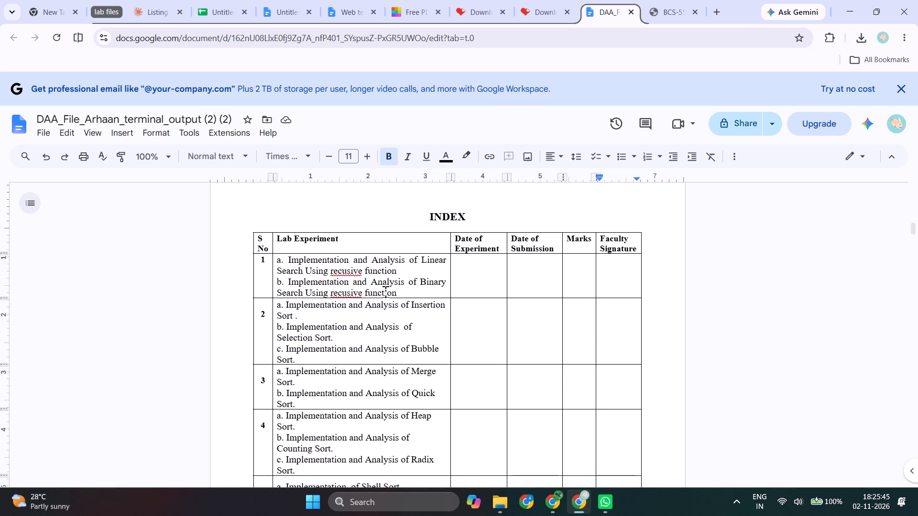
scroll(393, 296, right, 1)
scroll(393, 296, down, 3)
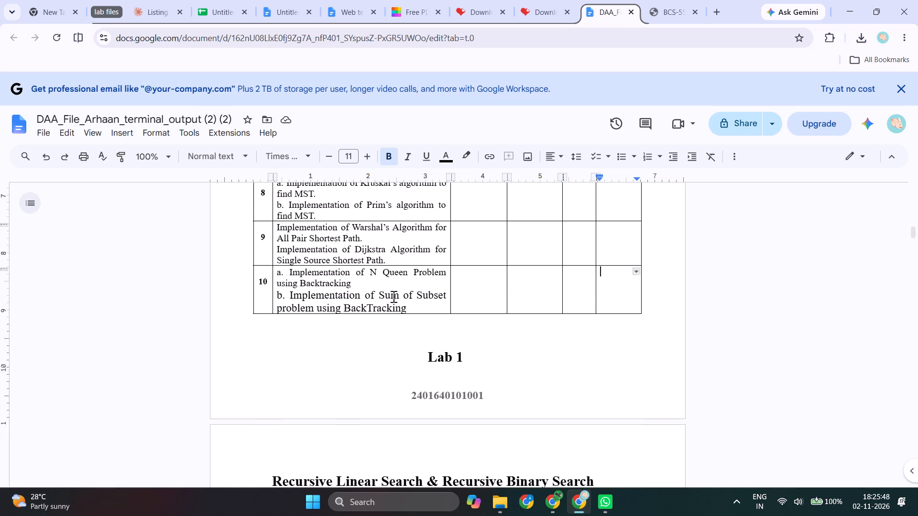
click(412, 296)
key(Return)
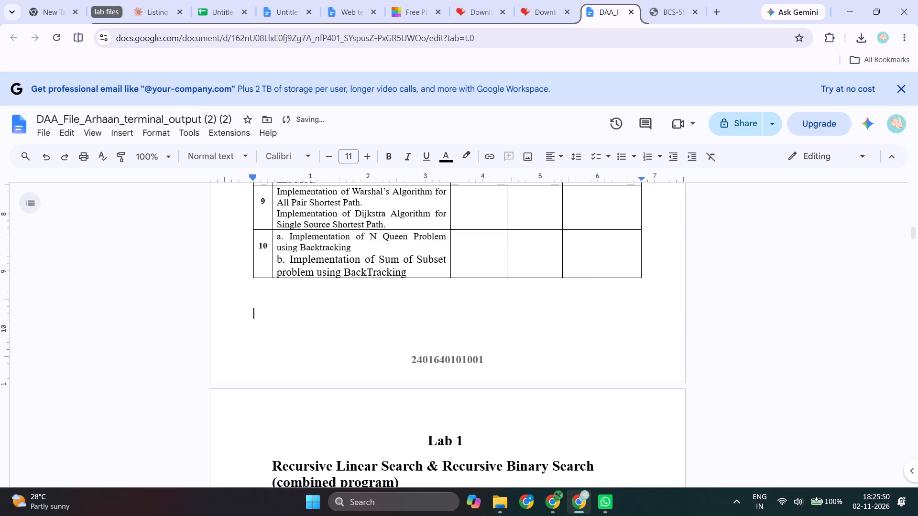
Add two blank lines between the end of the Lab 1 program and its OUTPUT heading.
scroll(412, 296, down, 4)
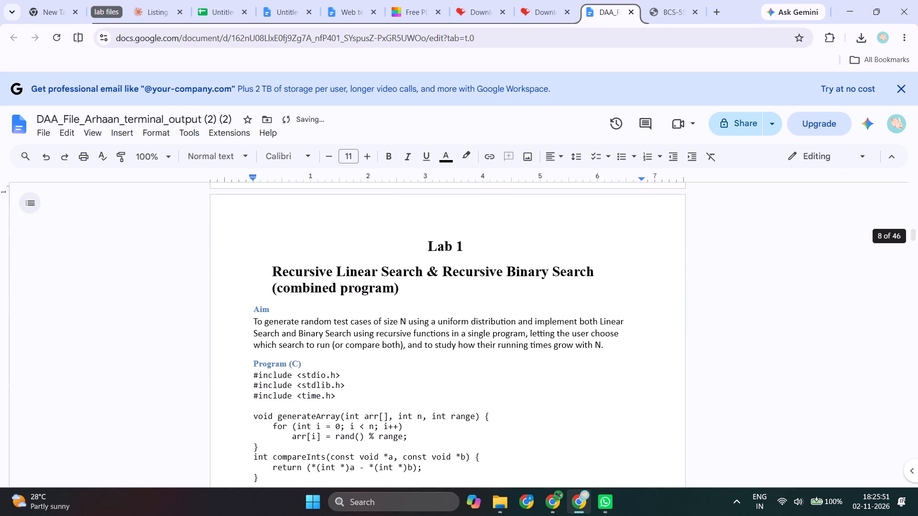
scroll(412, 296, down, 8)
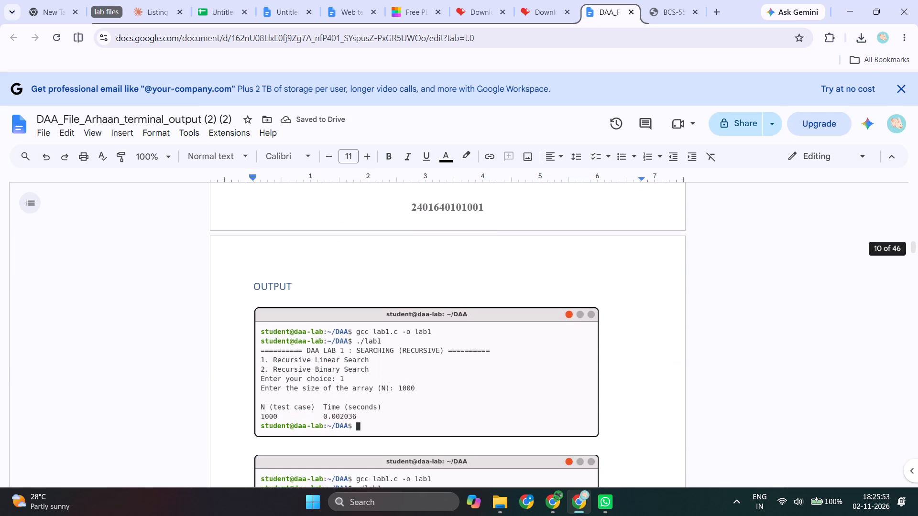
scroll(412, 296, down, 2)
scroll(412, 296, up, 1)
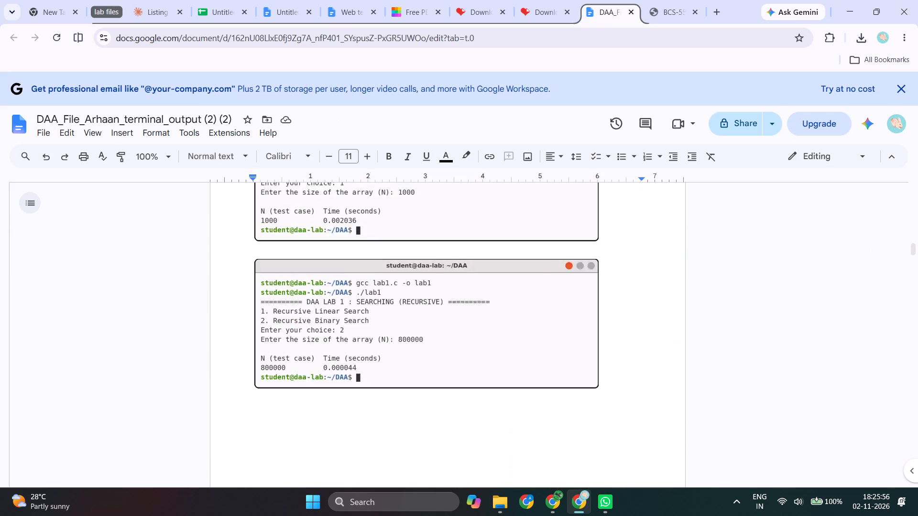
scroll(412, 296, up, 2)
click(309, 244)
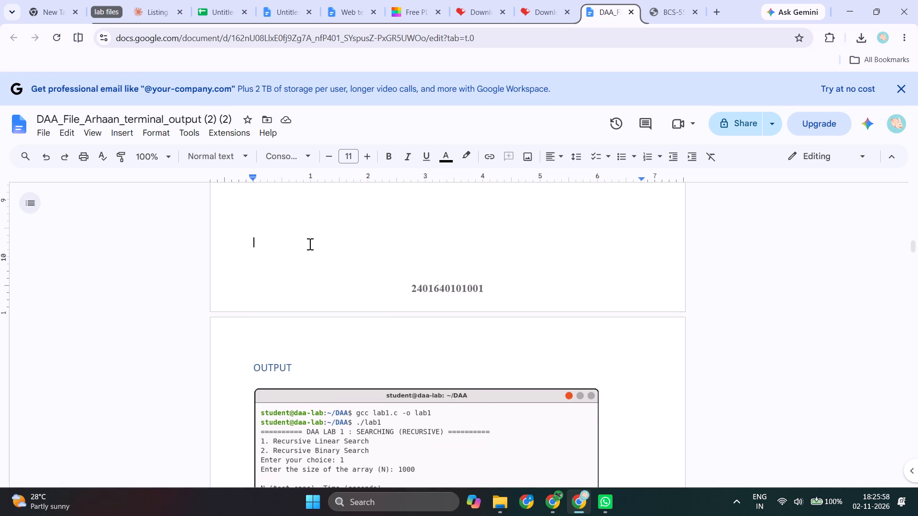
key(Return)
key(Return)
Add a blank line after the Lab 2 Insertion Sort program, before its OUTPUT heading.
scroll(309, 244, down, 5)
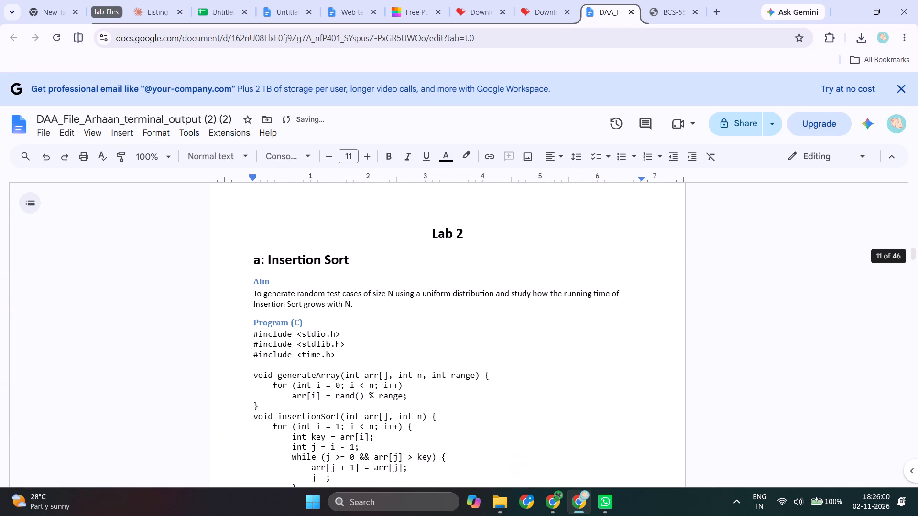
scroll(309, 244, up, 2)
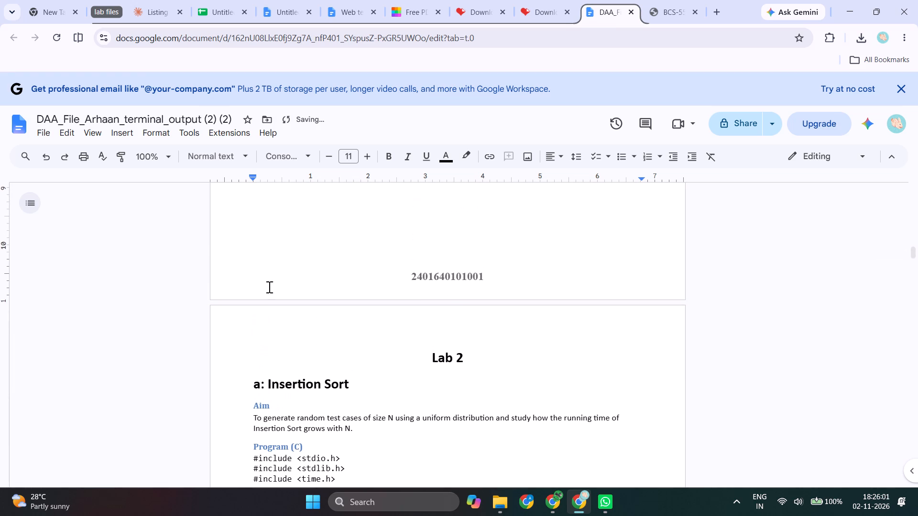
click(297, 248)
scroll(297, 248, down, 2)
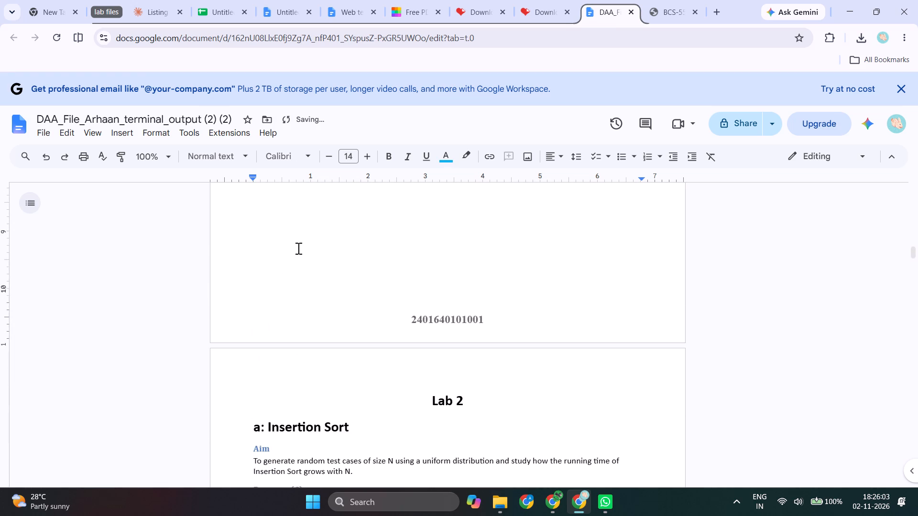
scroll(297, 248, down, 2)
scroll(280, 290, down, 3)
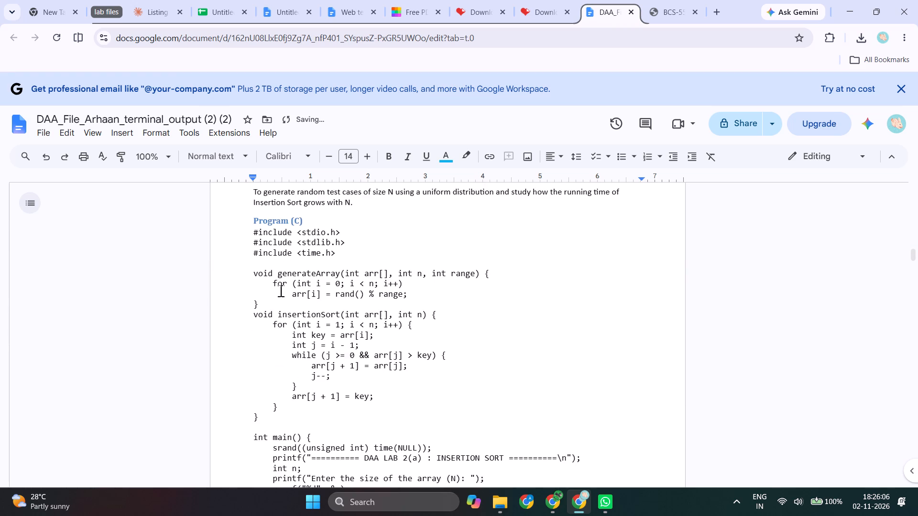
scroll(280, 290, down, 6)
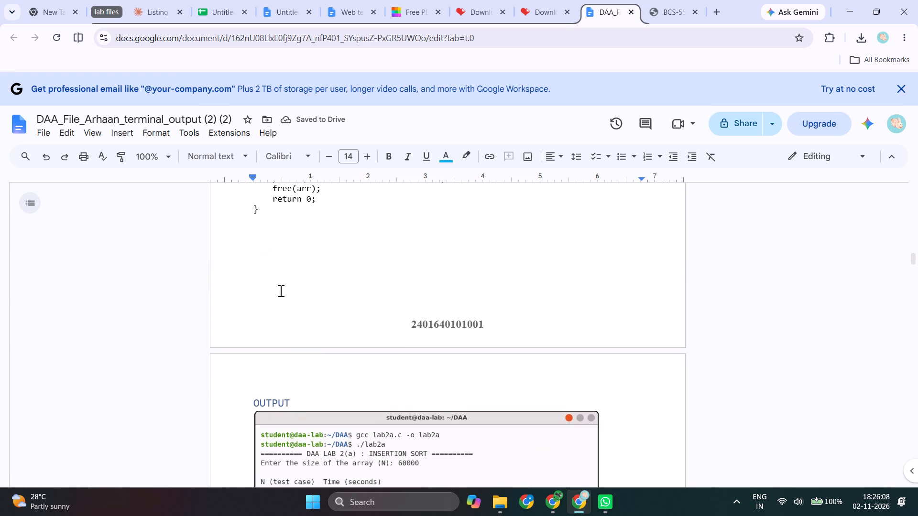
scroll(280, 290, down, 1)
click(292, 202)
key(Return)
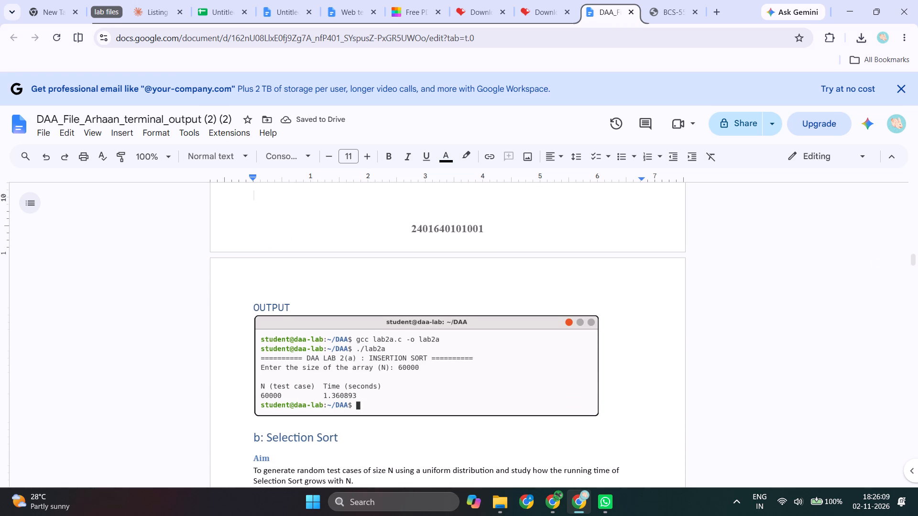
Add a blank line after the closing brace of the Selection Sort program, above its OUTPUT heading.
scroll(292, 202, down, 5)
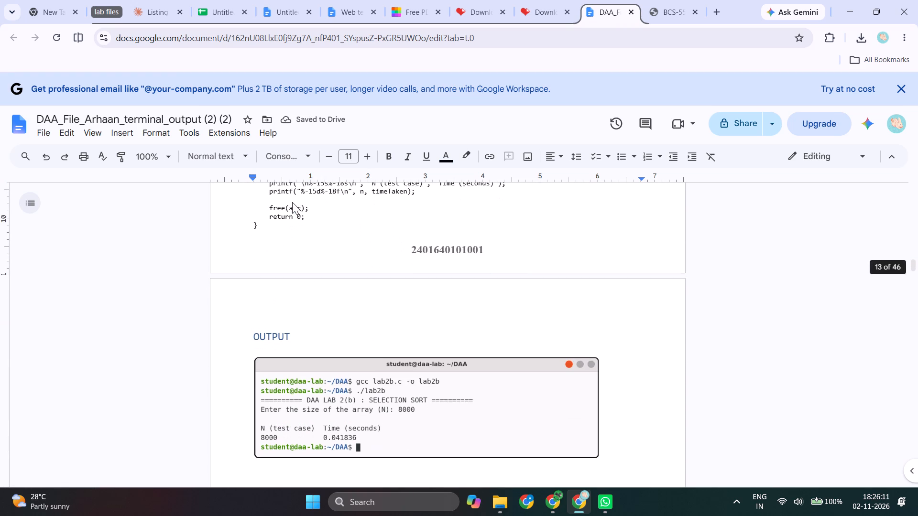
click(295, 224)
key(Return)
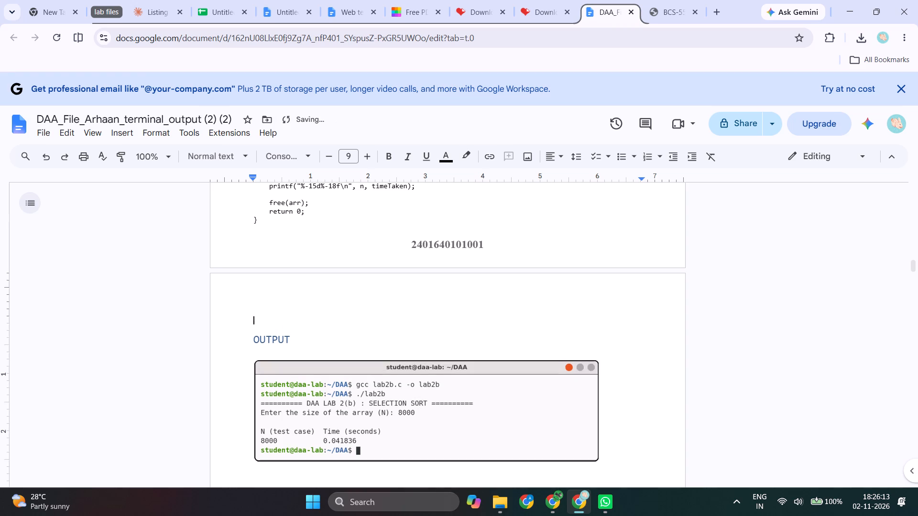
Add a blank line after the Lab 3 Merge Sort program, above its OUTPUT heading.
scroll(295, 224, down, 5)
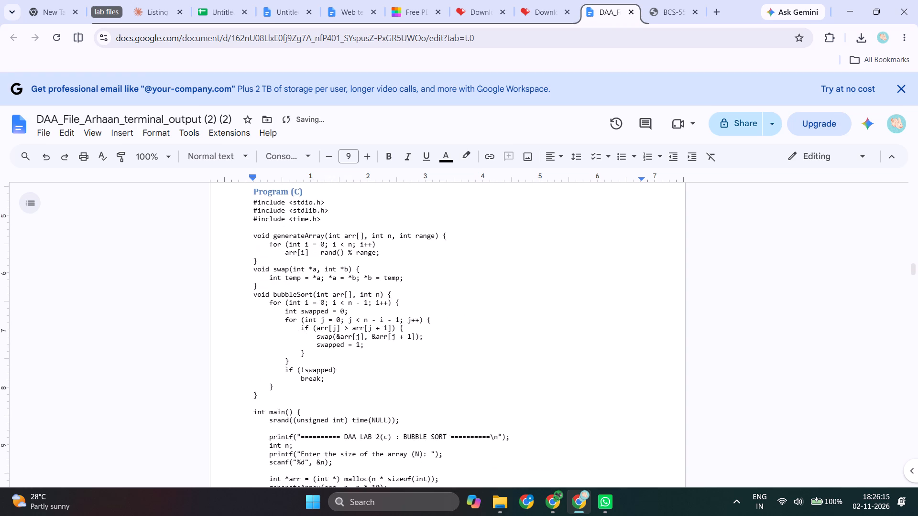
scroll(295, 224, down, 3)
scroll(294, 294, down, 1)
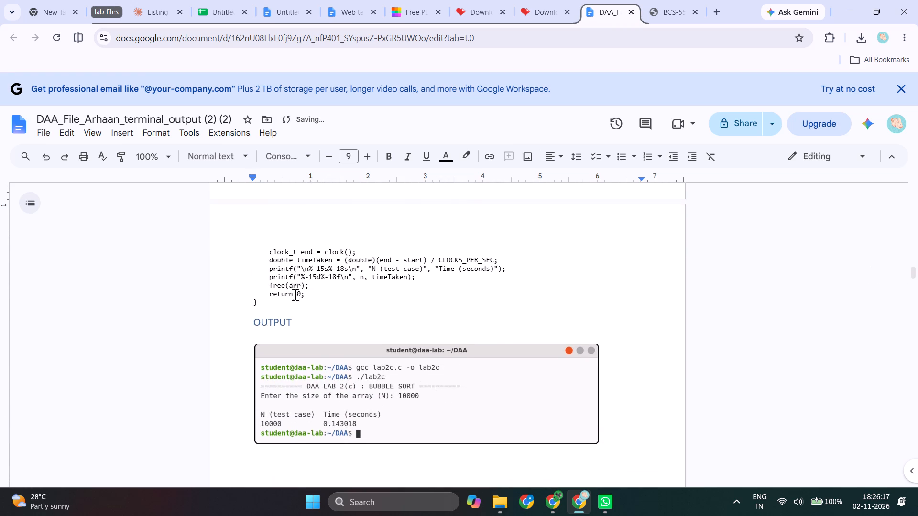
scroll(294, 294, down, 5)
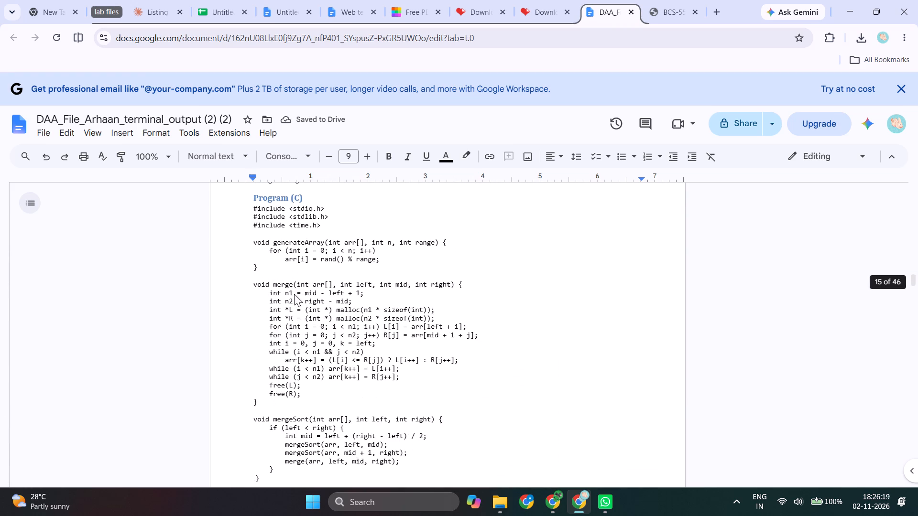
scroll(294, 294, up, 2)
scroll(294, 294, down, 3)
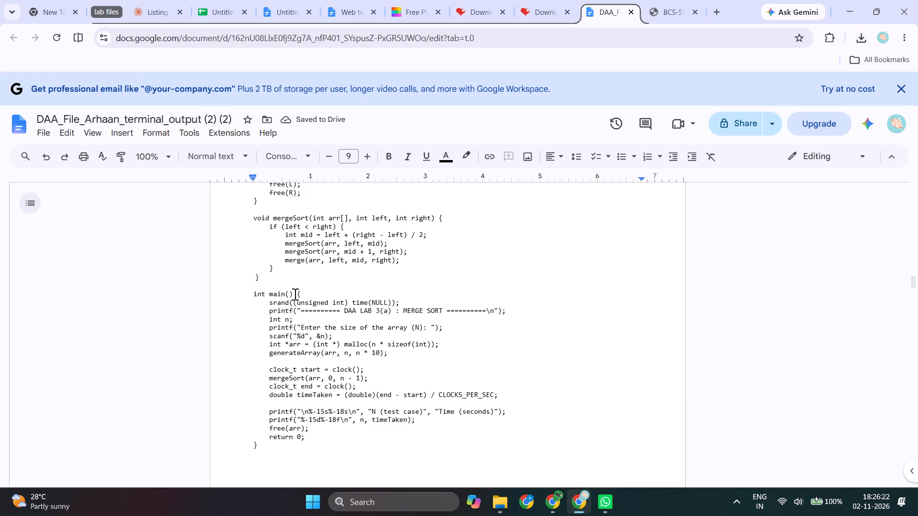
scroll(294, 294, down, 2)
click(296, 269)
key(Return)
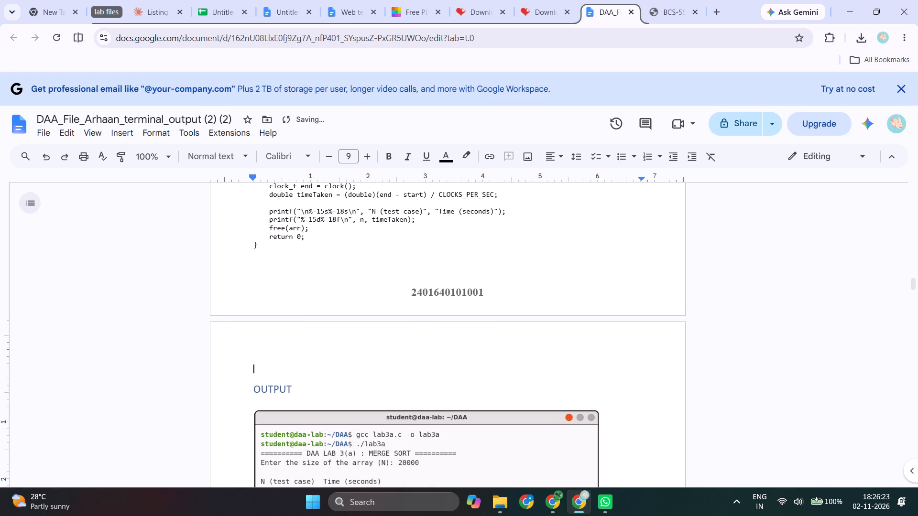
Remove the run of blank lines above the "b: Quick Sort" heading and insert two line breaks before it so it starts on a new page.
scroll(296, 269, down, 7)
scroll(296, 269, up, 1)
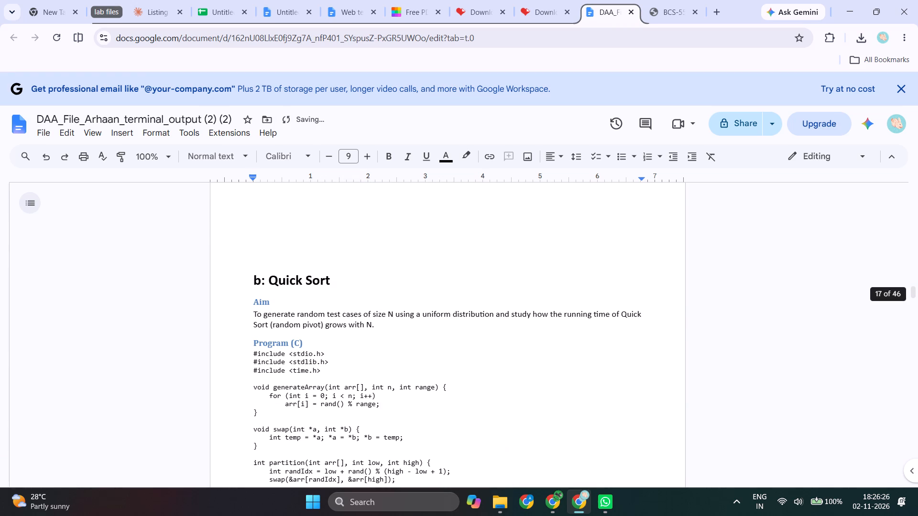
scroll(296, 269, up, 1)
click(248, 360)
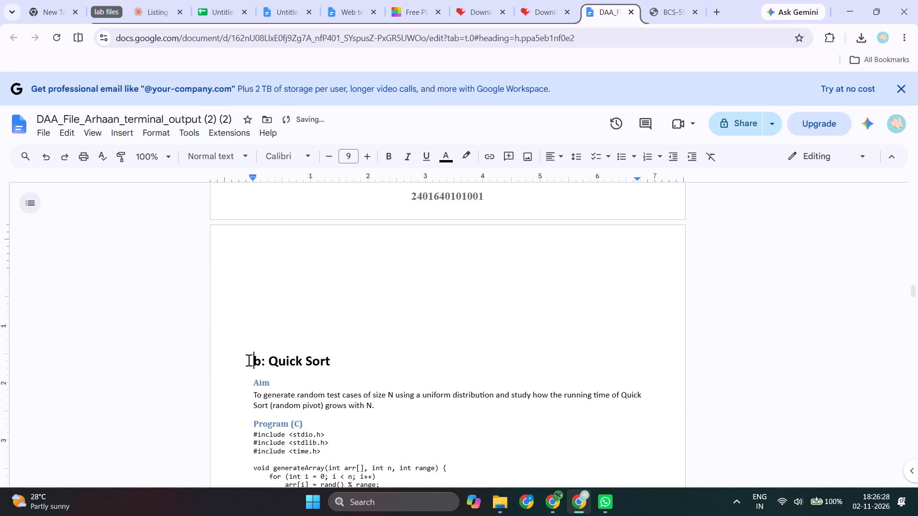
key(BackSpace)
key(BackSpace)
key(BackSpace)
key(BackSpace)
key(BackSpace)
key(BackSpace)
key(BackSpace)
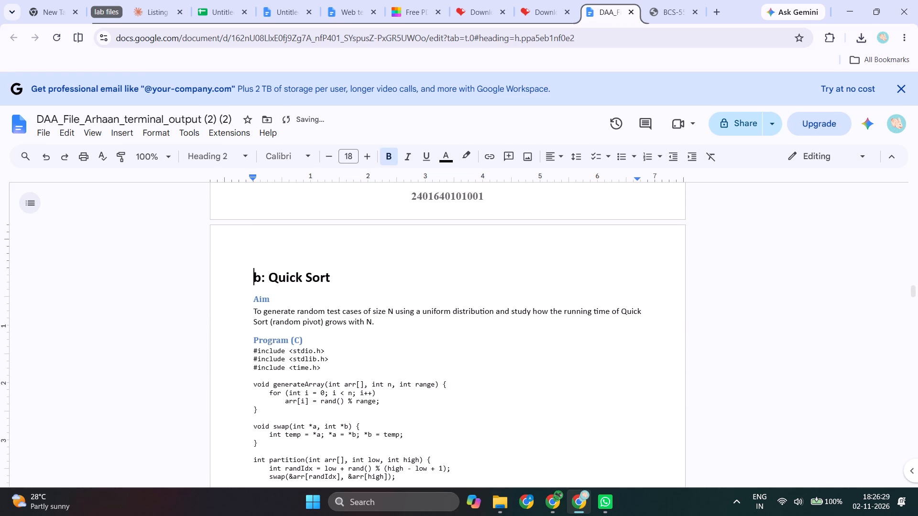
key(BackSpace)
key(BackSpace)
key(BackSpace)
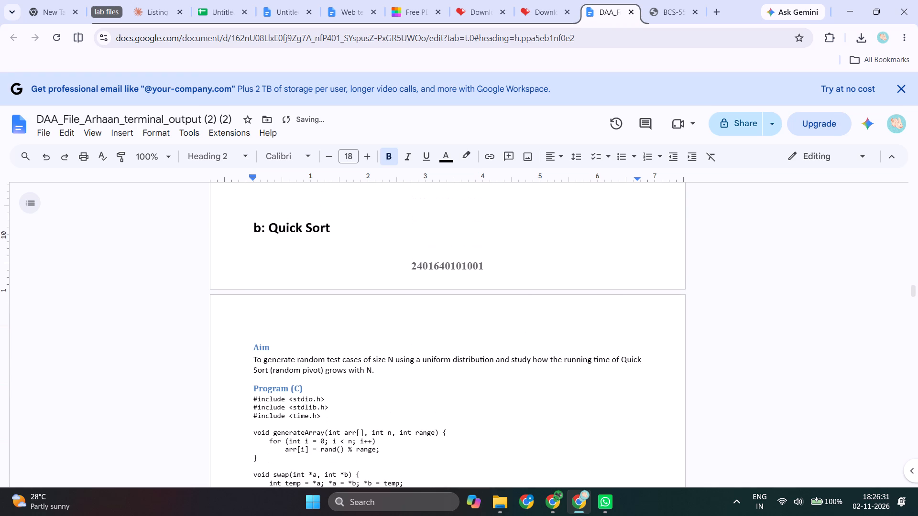
key(Return)
key(Return)
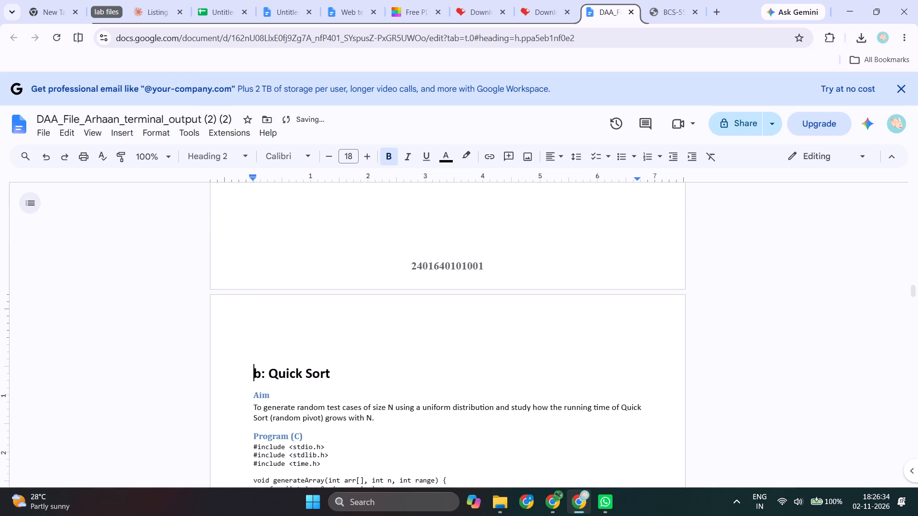
Add a blank line at the end of the section preceding the "b: Counting Sort" heading, above that heading.
scroll(248, 360, down, 4)
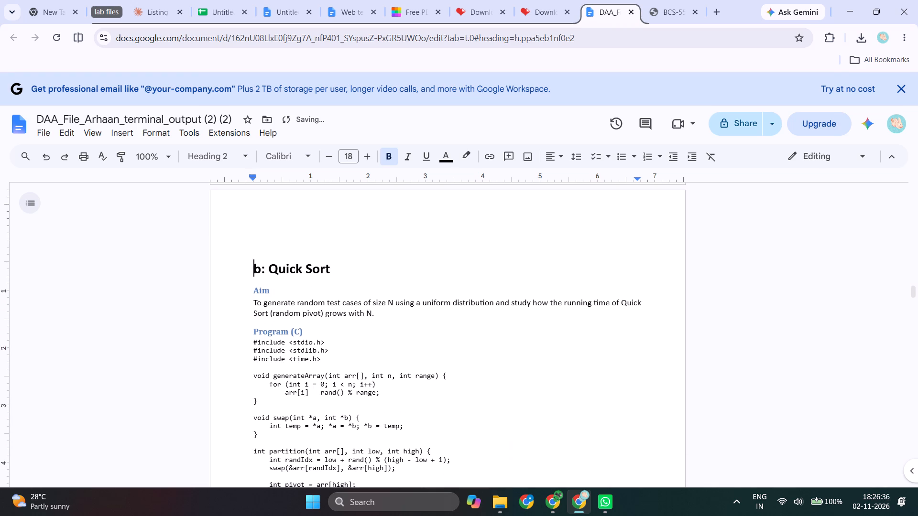
scroll(248, 360, down, 6)
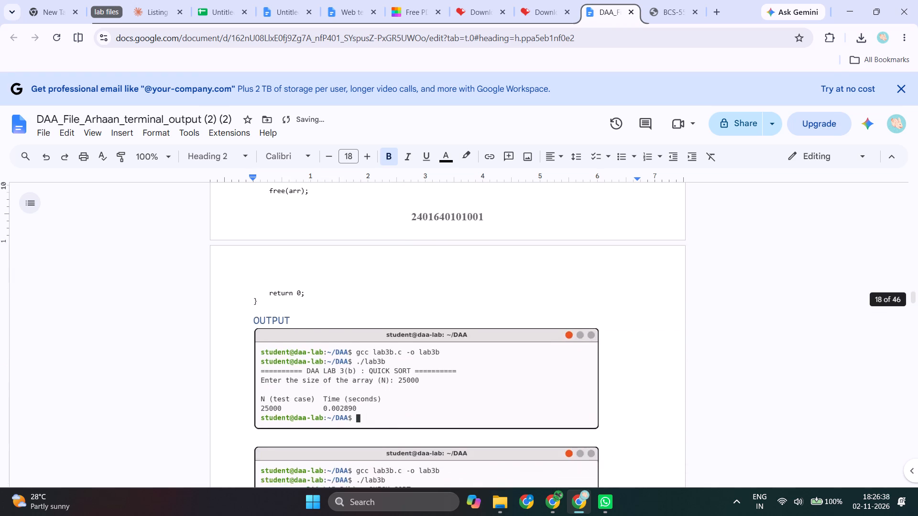
scroll(248, 360, down, 4)
scroll(248, 360, up, 2)
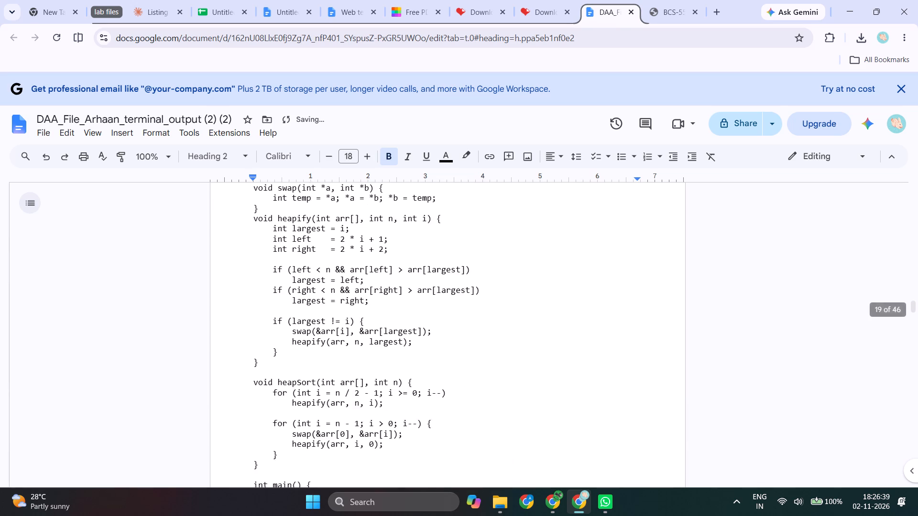
scroll(248, 360, up, 3)
scroll(248, 360, down, 3)
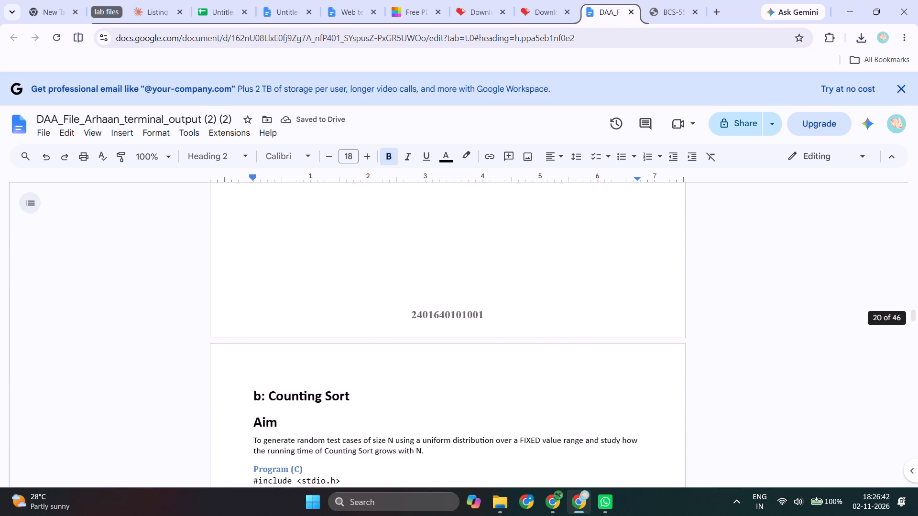
scroll(248, 360, up, 1)
scroll(248, 360, down, 4)
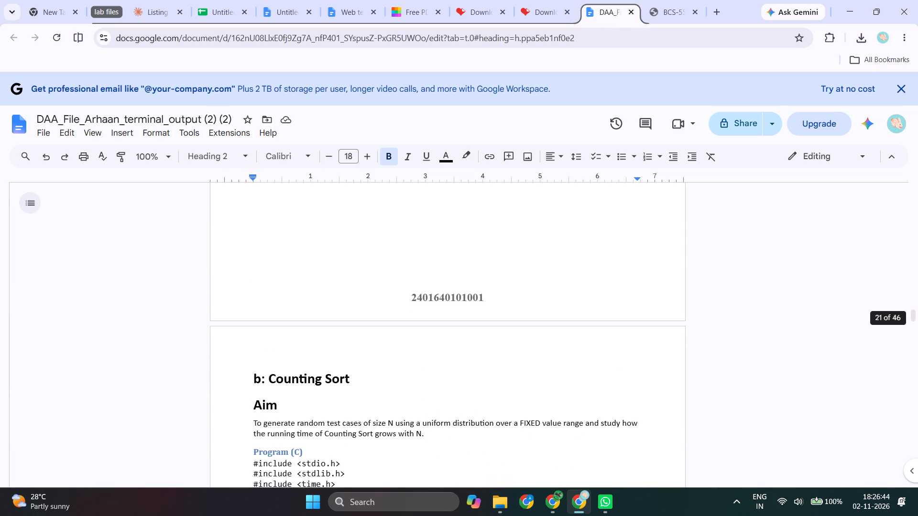
scroll(248, 360, down, 2)
scroll(248, 360, up, 1)
click(265, 209)
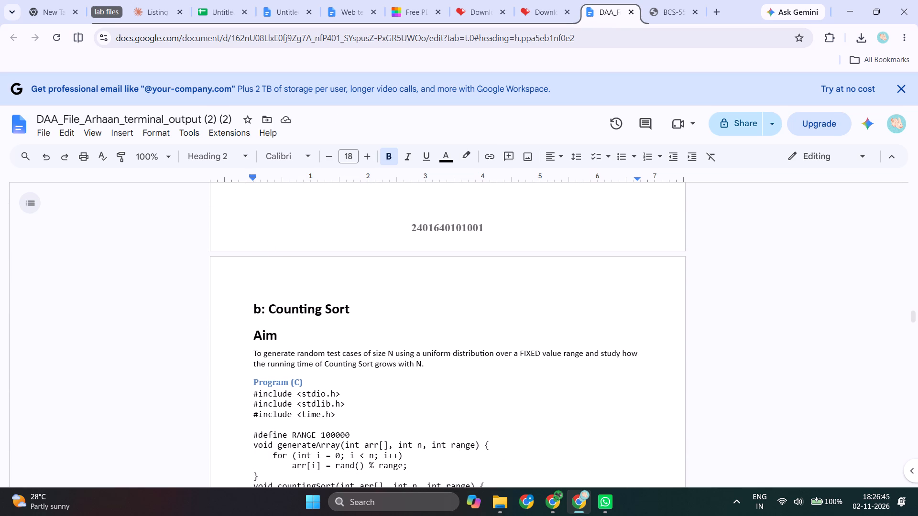
key(Return)
Add a blank line after the closing brace of the Lab 6(a) Activity Selection program, above its OUTPUT heading.
scroll(265, 209, down, 2)
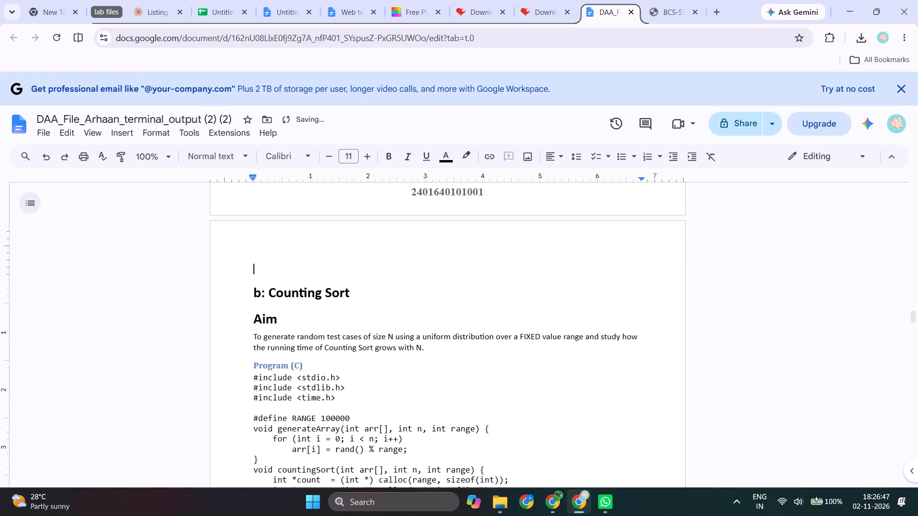
scroll(265, 209, down, 6)
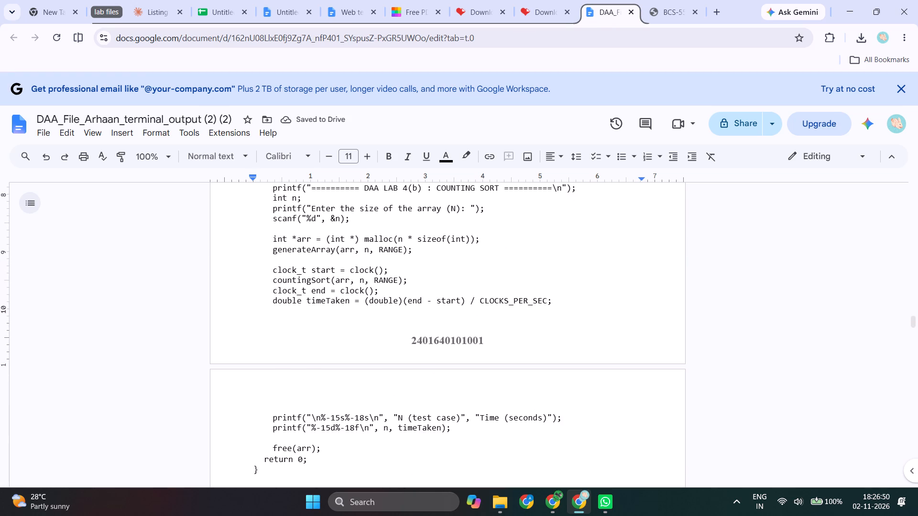
scroll(265, 209, down, 6)
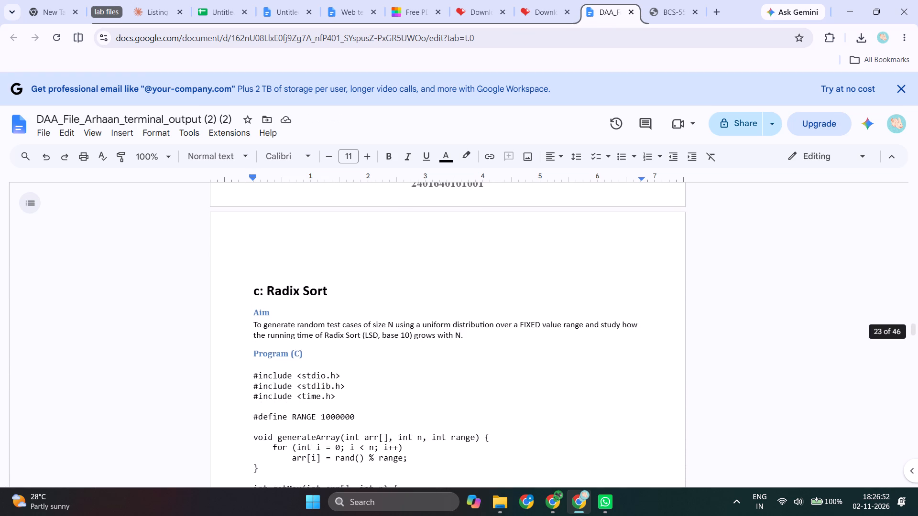
scroll(265, 209, down, 5)
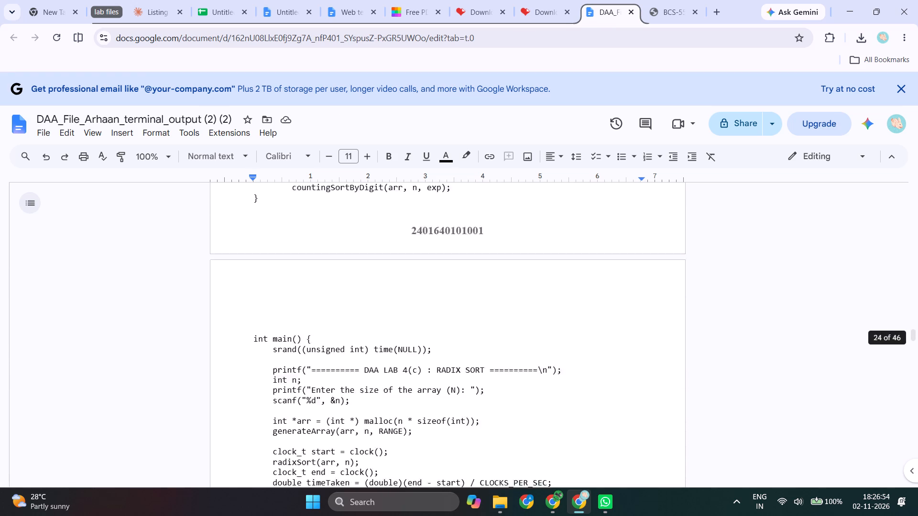
scroll(265, 209, down, 5)
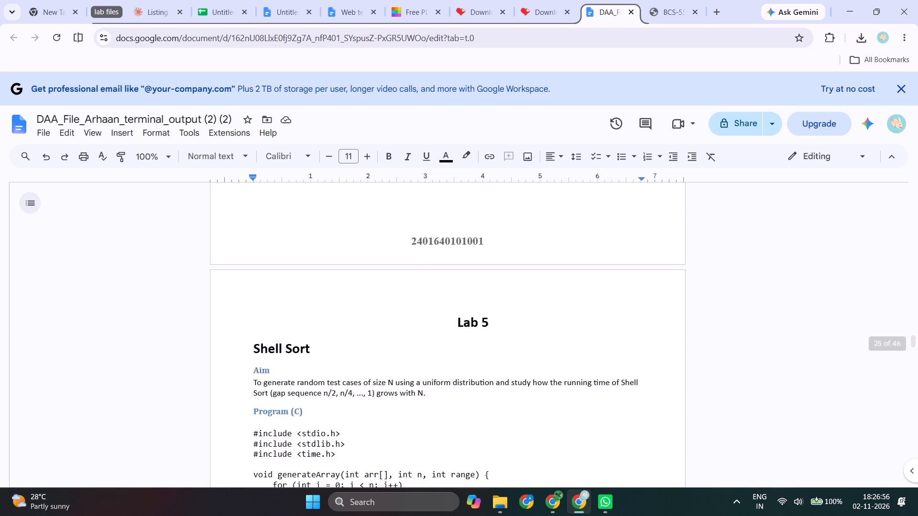
scroll(265, 209, down, 5)
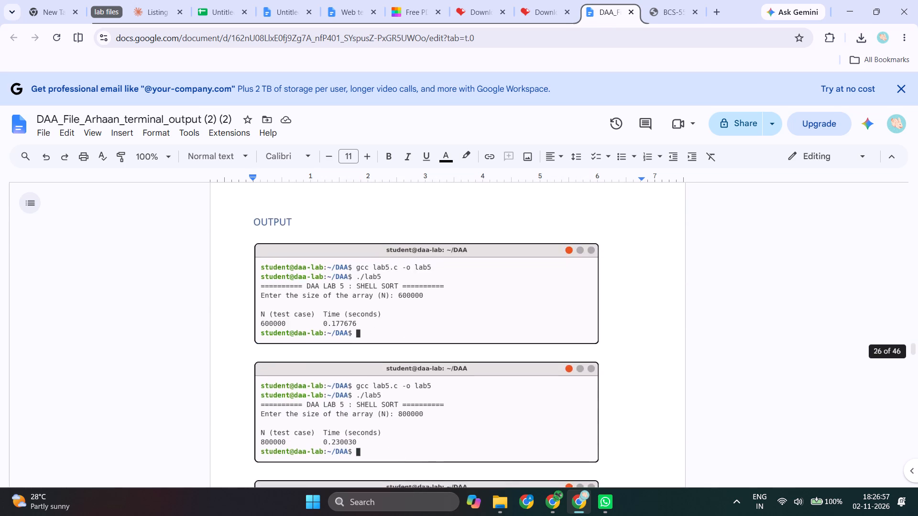
scroll(265, 209, down, 5)
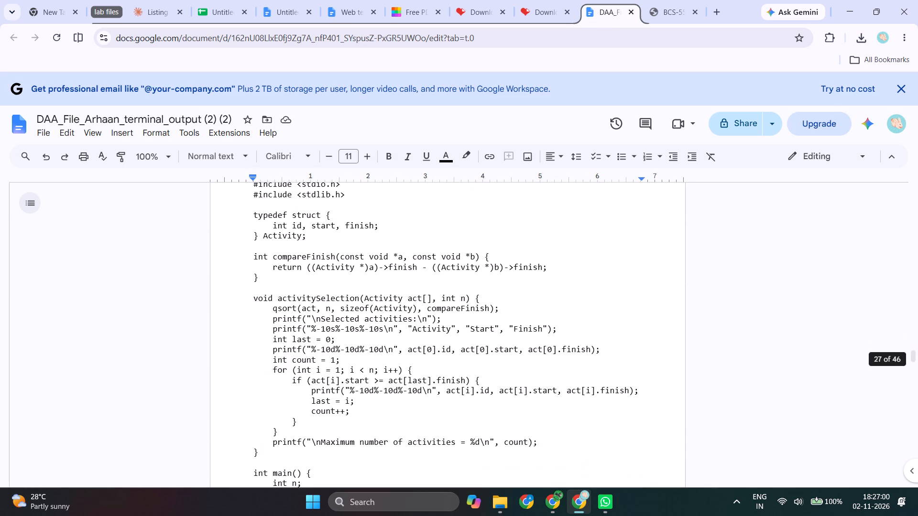
scroll(265, 209, down, 3)
scroll(265, 209, up, 1)
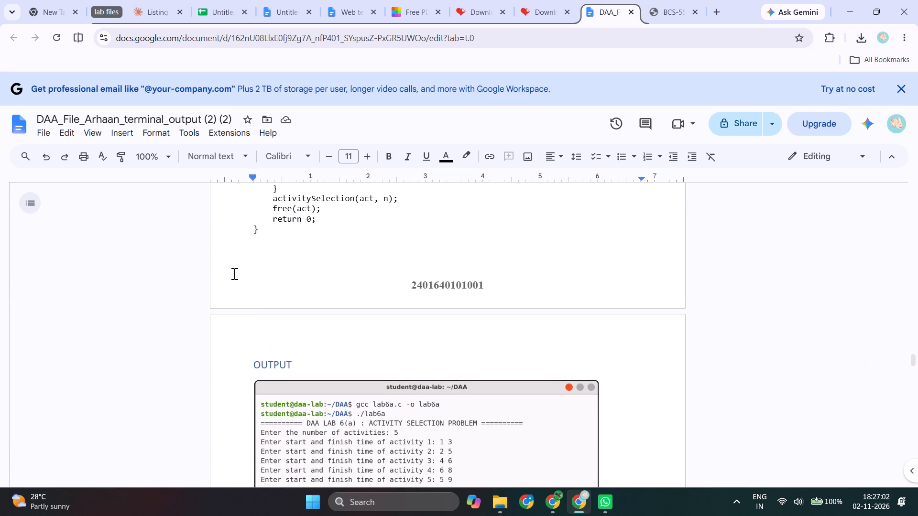
click(281, 246)
key(Return)
Check the spacing and page breaks of the remaining experiments, from the Lab 6(a) output to the end of Lab 10(b).
scroll(281, 246, down, 1)
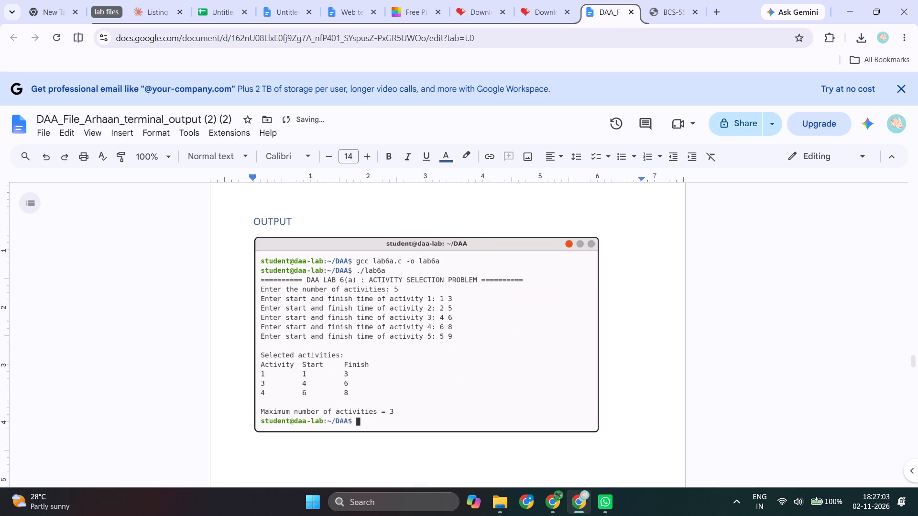
scroll(281, 246, down, 4)
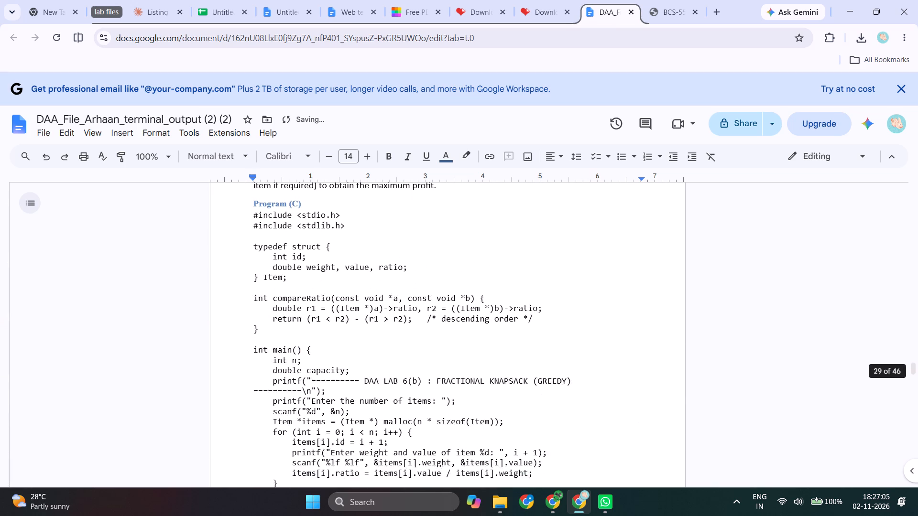
scroll(281, 246, down, 4)
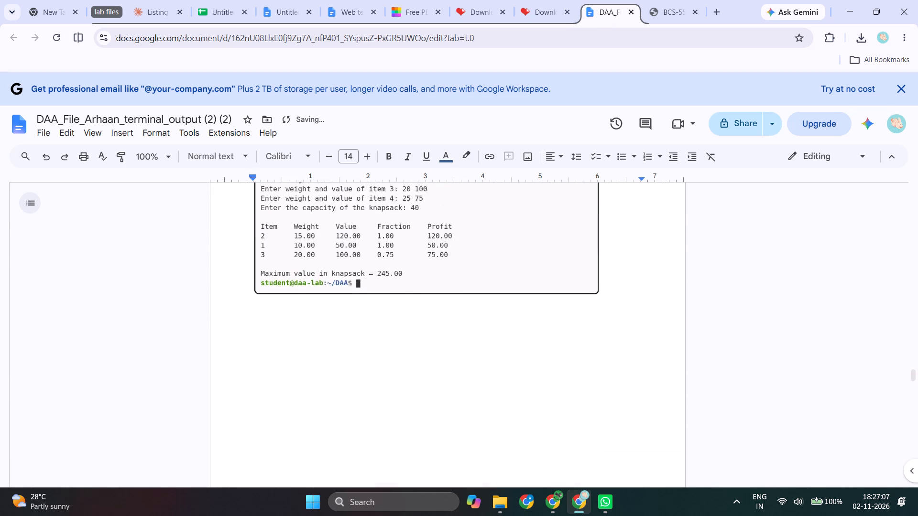
scroll(281, 246, down, 4)
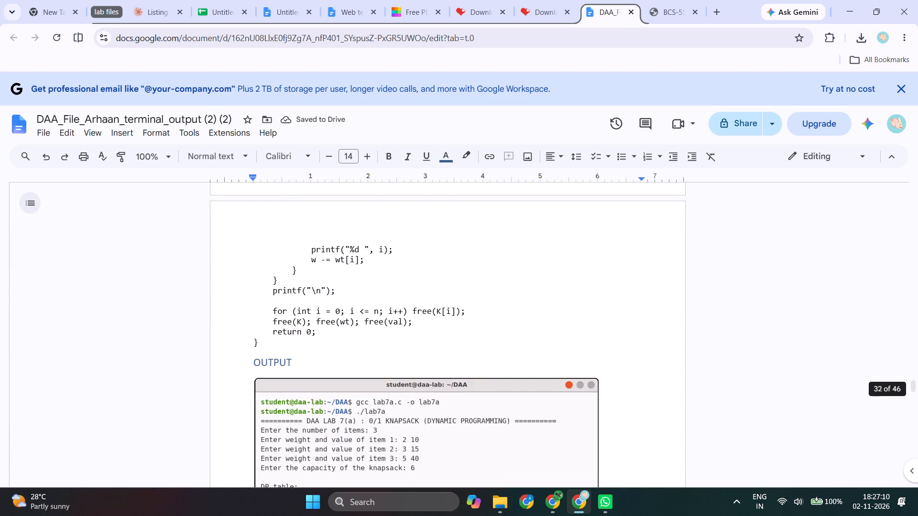
scroll(281, 246, down, 4)
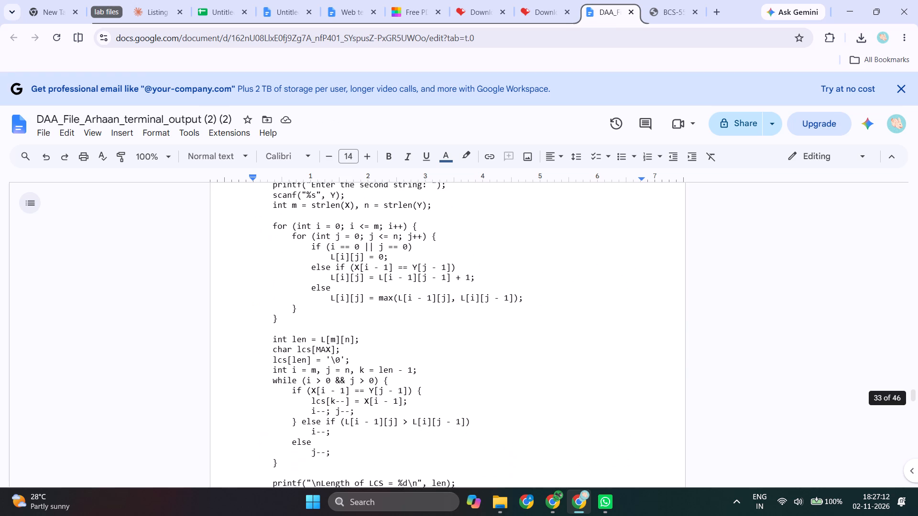
scroll(281, 246, down, 4)
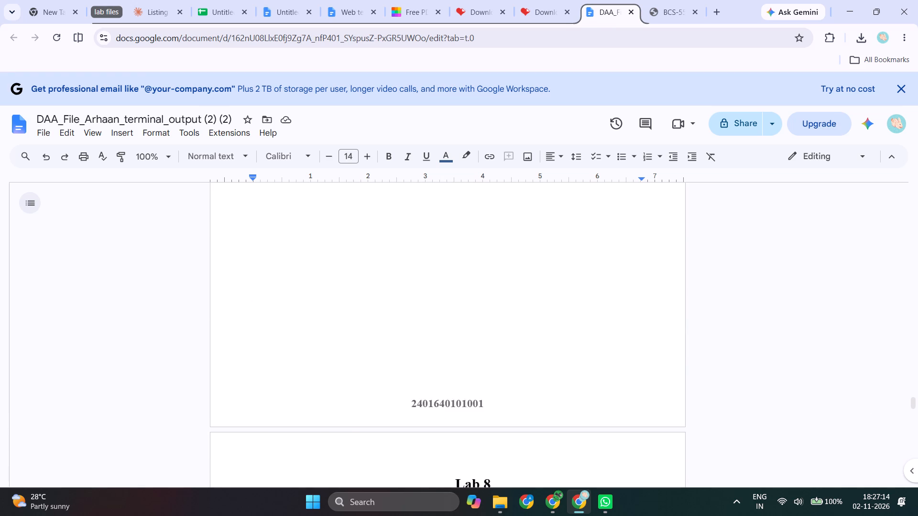
scroll(281, 246, down, 4)
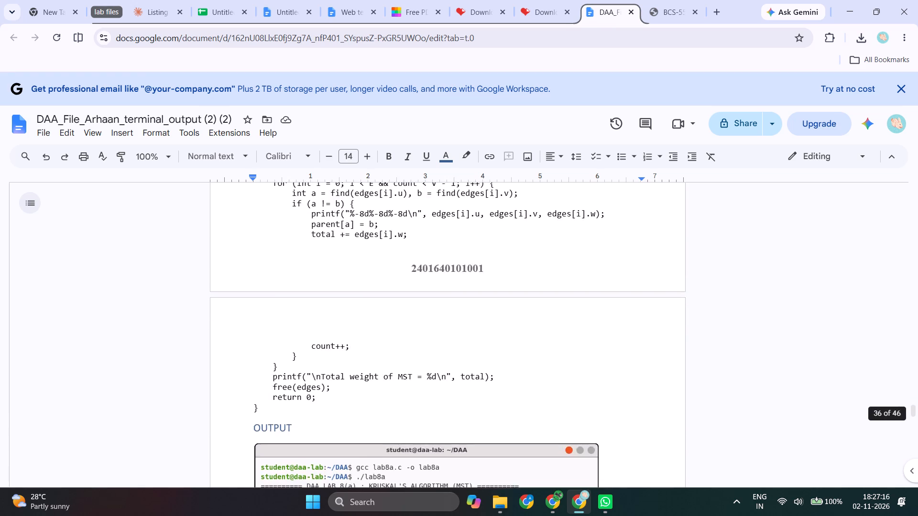
scroll(281, 246, down, 4)
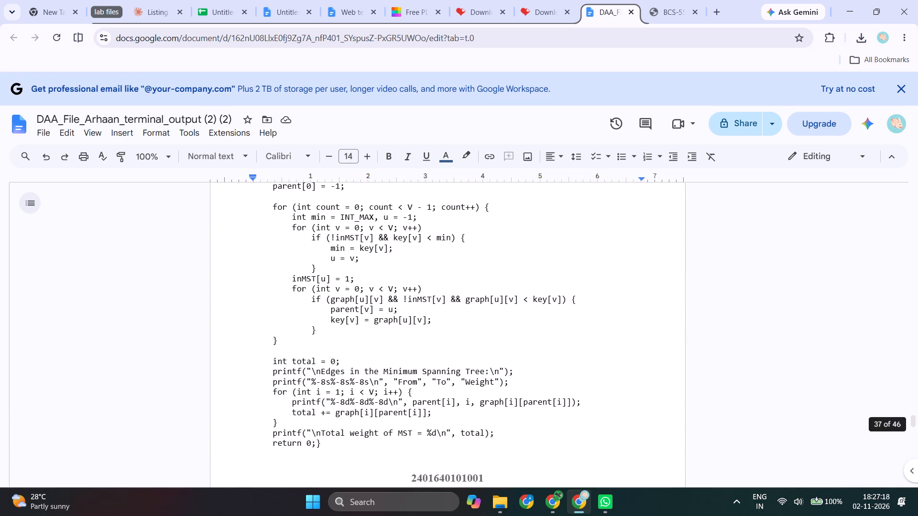
scroll(281, 246, down, 4)
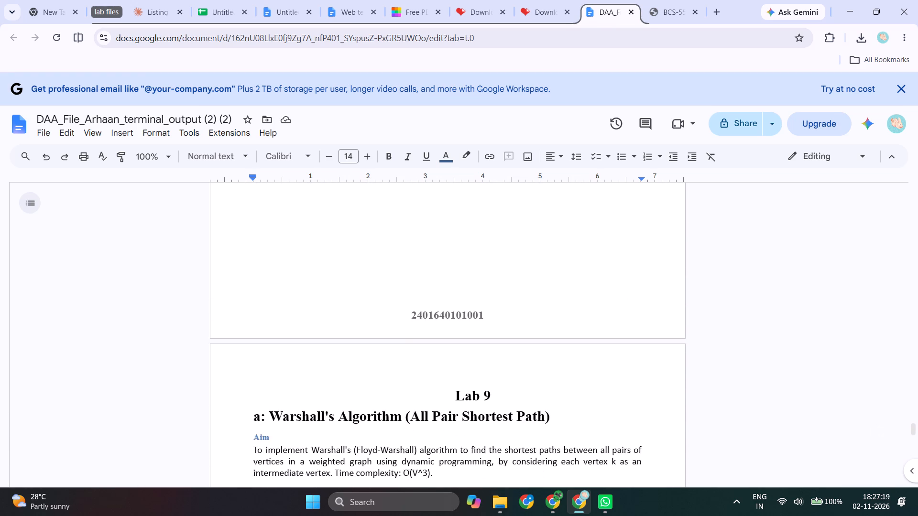
scroll(281, 246, down, 3)
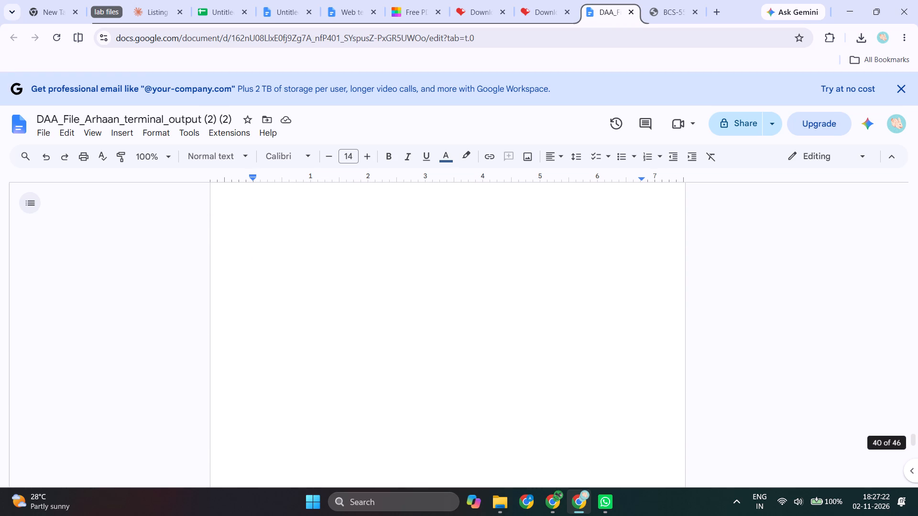
scroll(281, 246, down, 3)
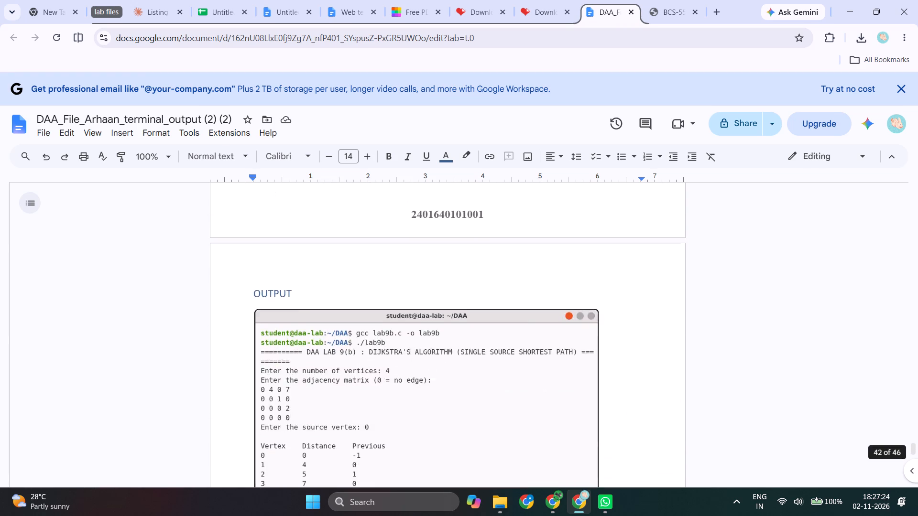
scroll(281, 246, down, 3)
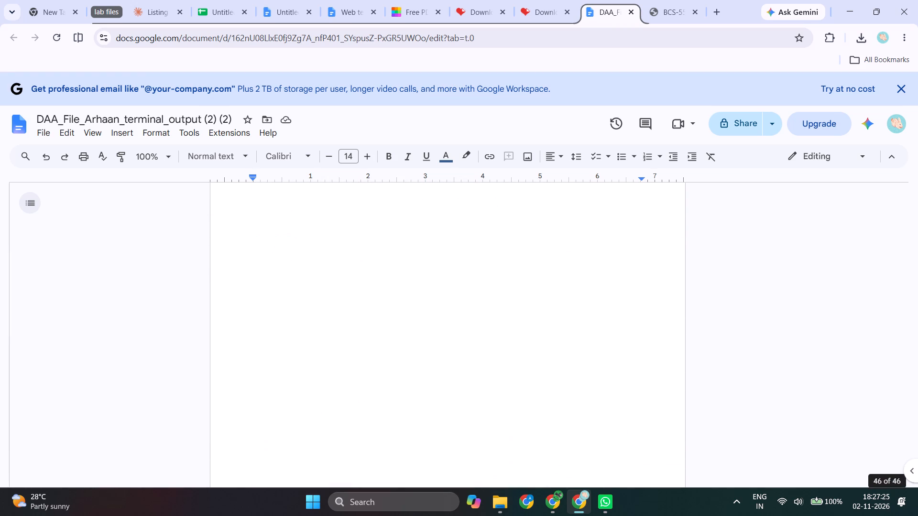
scroll(281, 246, down, 1)
scroll(281, 246, up, 3)
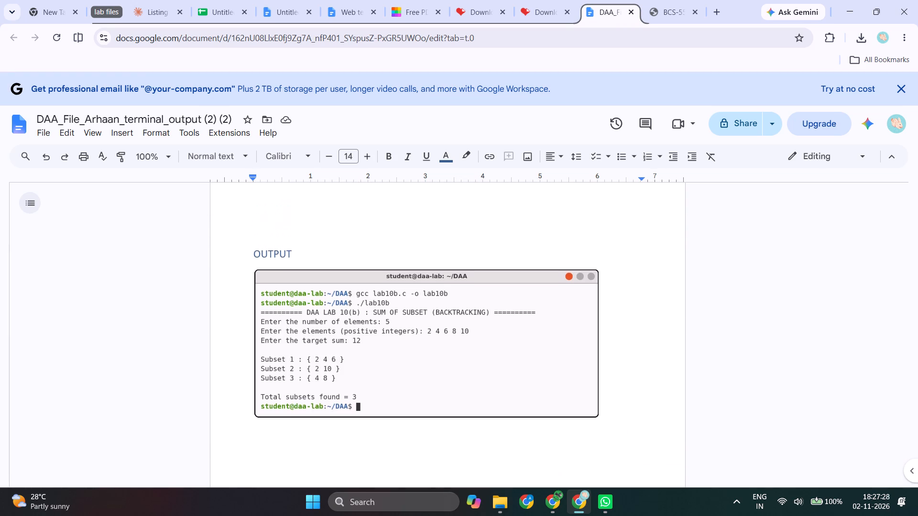
scroll(281, 246, up, 3)
scroll(281, 246, down, 13)
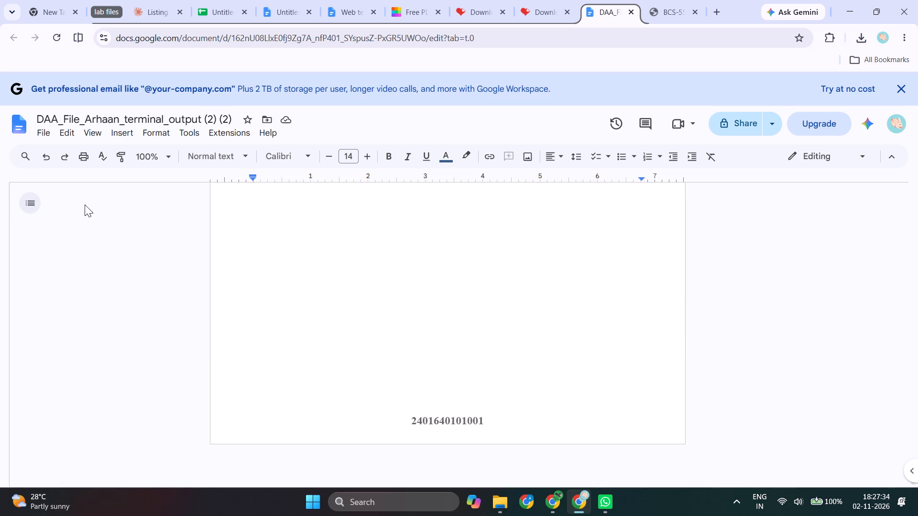
Save the document.
key(ctrl+s)
Return to the lab file's cover page and rename the document as "shubh daa".
scroll(329, 270, up, 18)
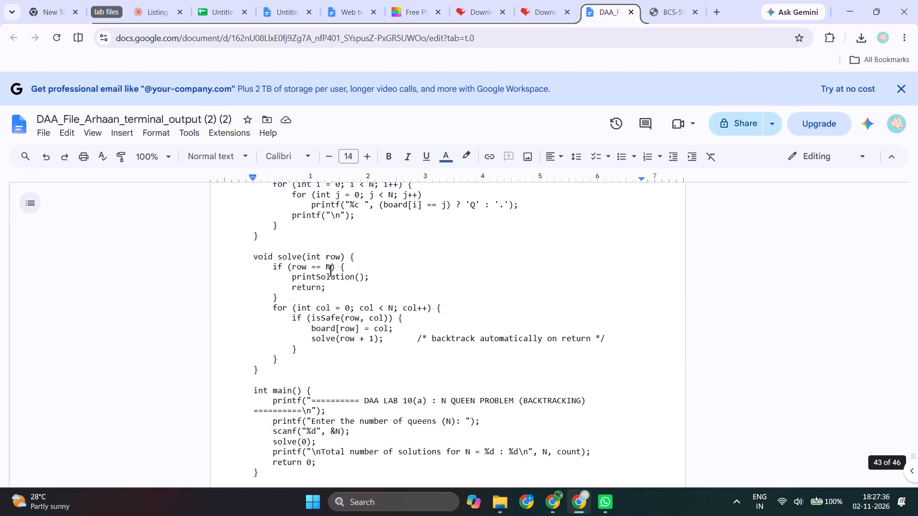
scroll(329, 270, up, 9)
scroll(329, 270, up, 20)
scroll(329, 270, up, 20)
scroll(329, 270, up, 8)
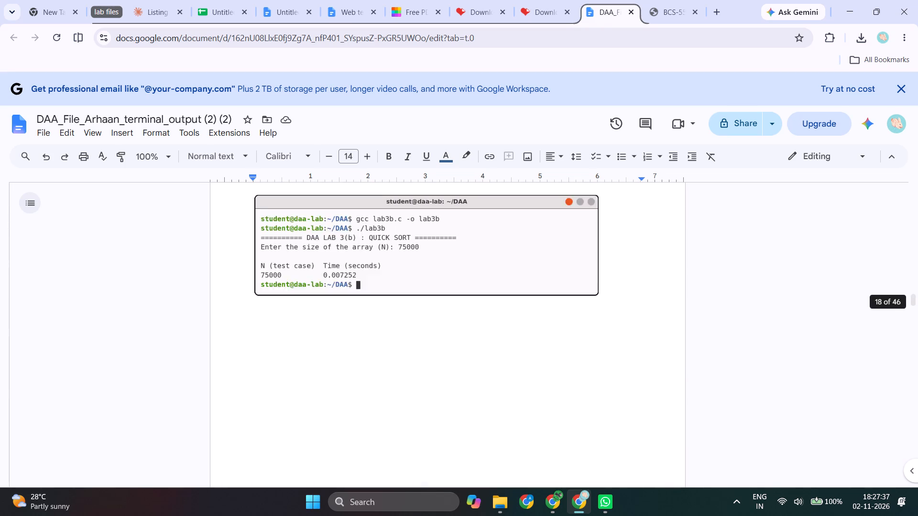
scroll(329, 270, up, 20)
scroll(329, 270, up, 9)
scroll(329, 270, down, 2)
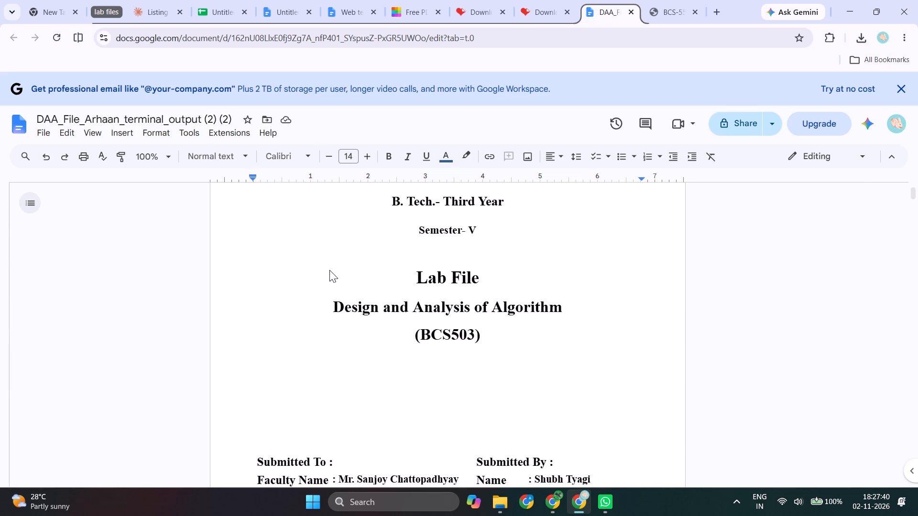
scroll(329, 270, down, 2)
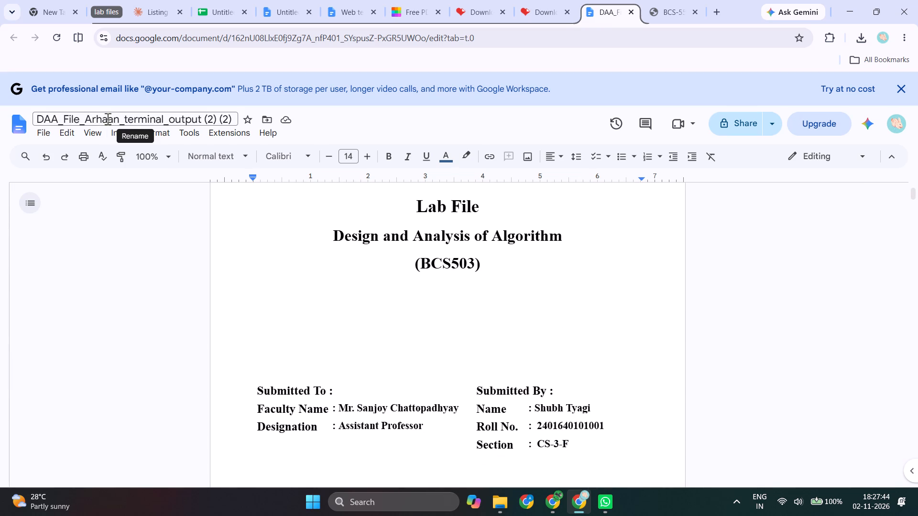
click(107, 118)
key(ctrl+a)
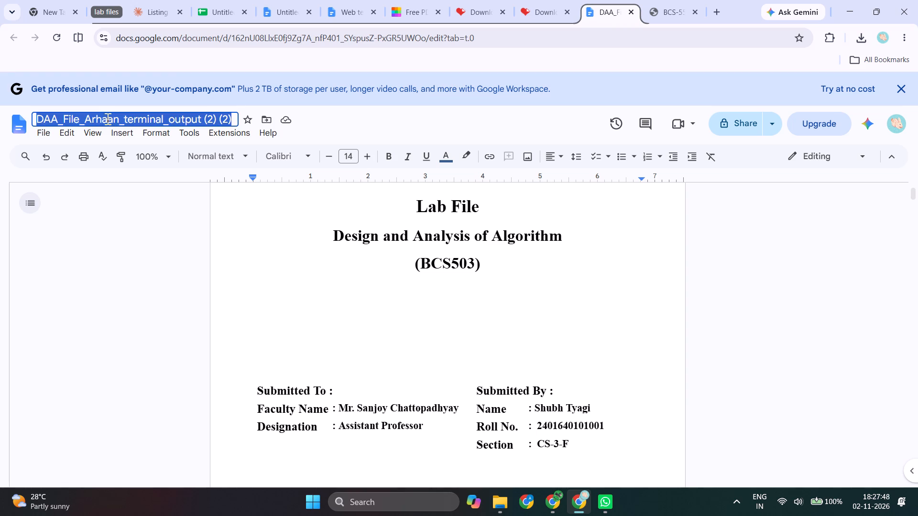
key(BackSpace)
text(shubha)
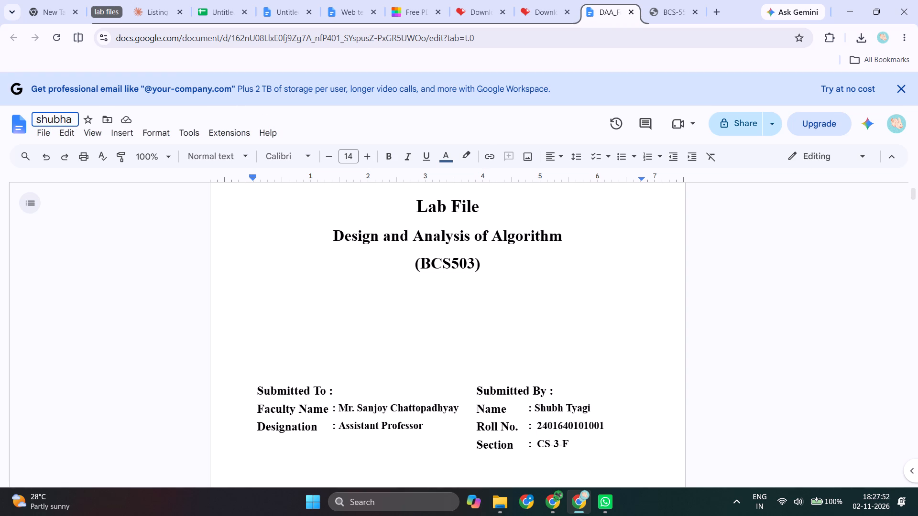
key(BackSpace)
key(space)
text(daa)
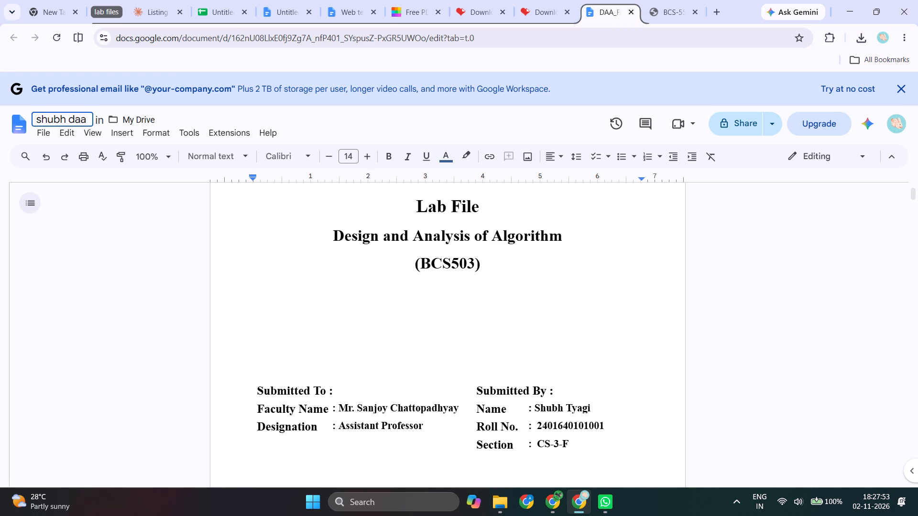
click(104, 224)
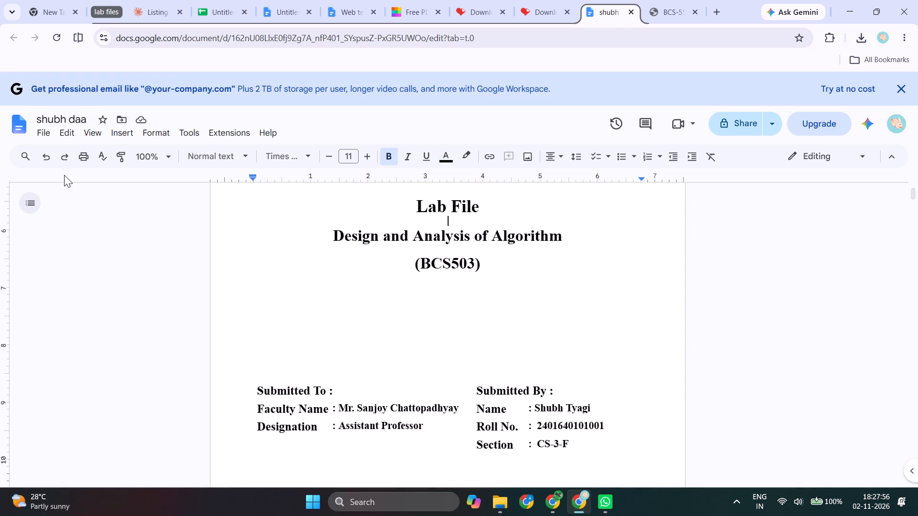
Download the lab file as a PDF document.
click(48, 133)
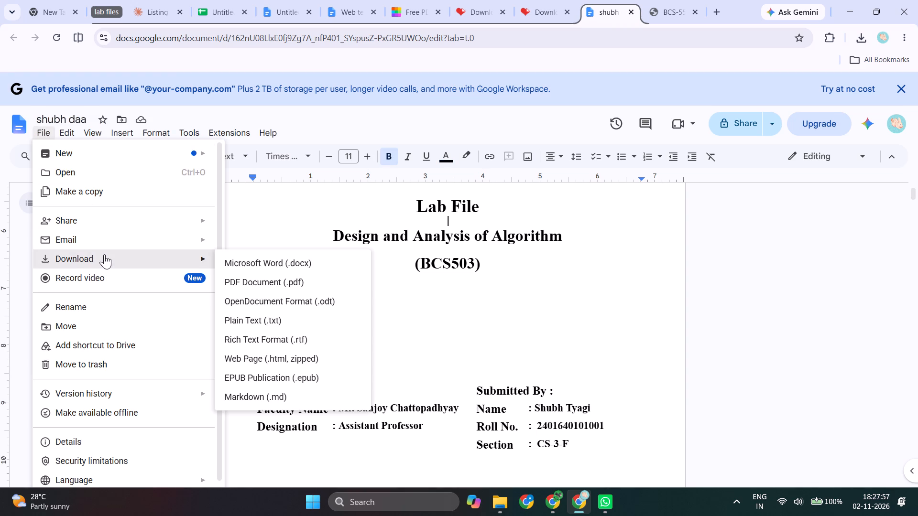
click(257, 276)
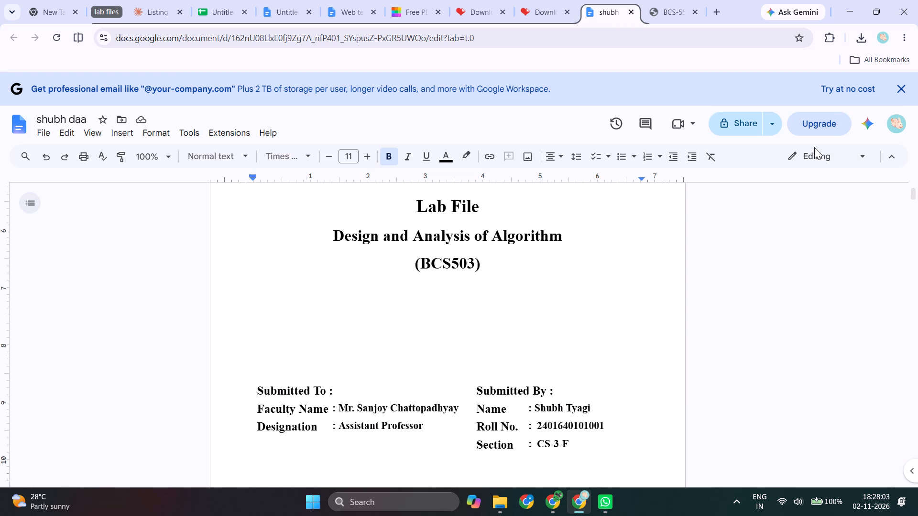
Place the downloaded "shubh daa (1).pdf" from the browser's recent downloads onto the desktop.
click(860, 38)
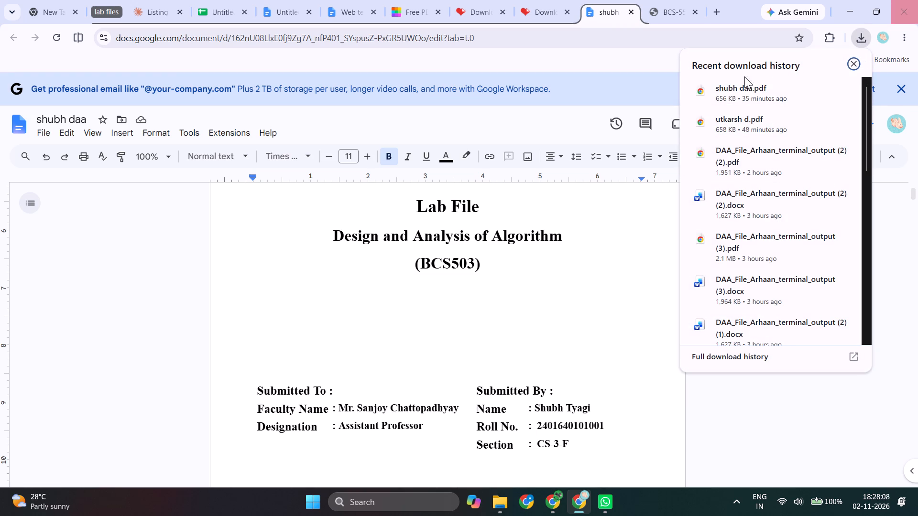
click(231, 293)
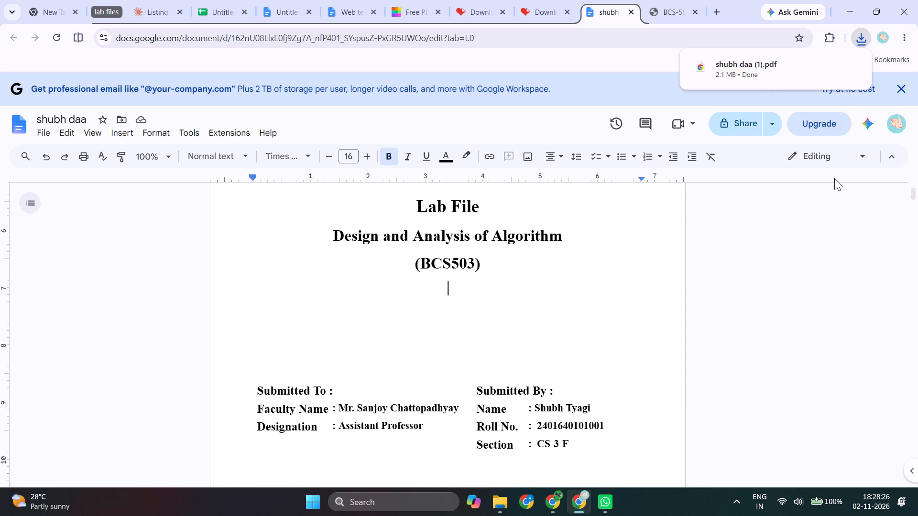
click(882, 7)
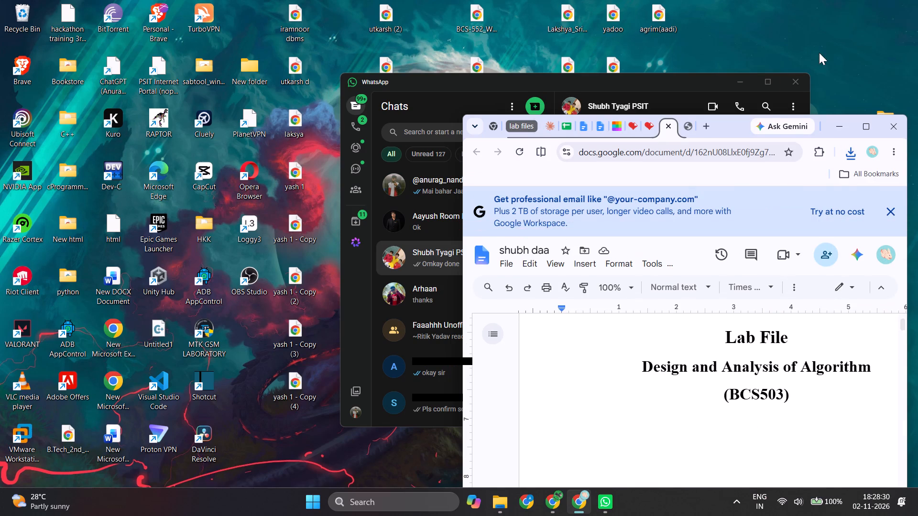
click(852, 156)
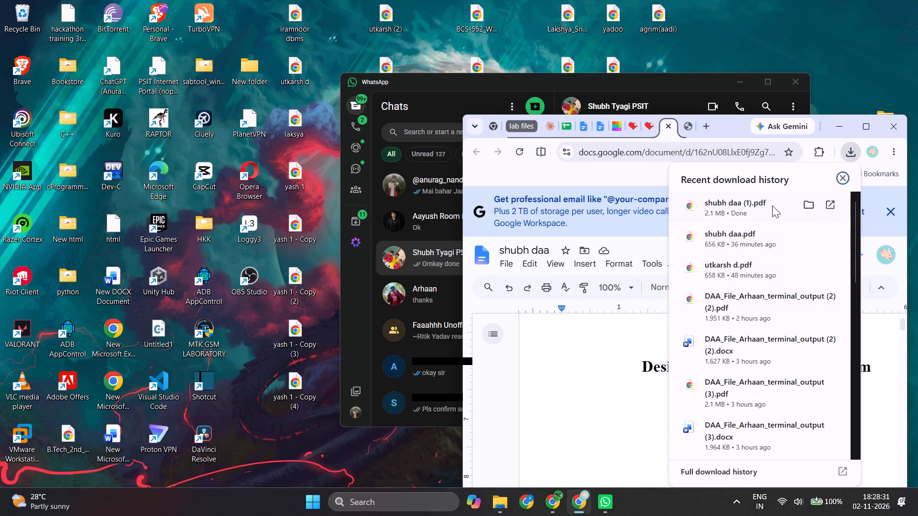
drag(761, 210, 595, 246)
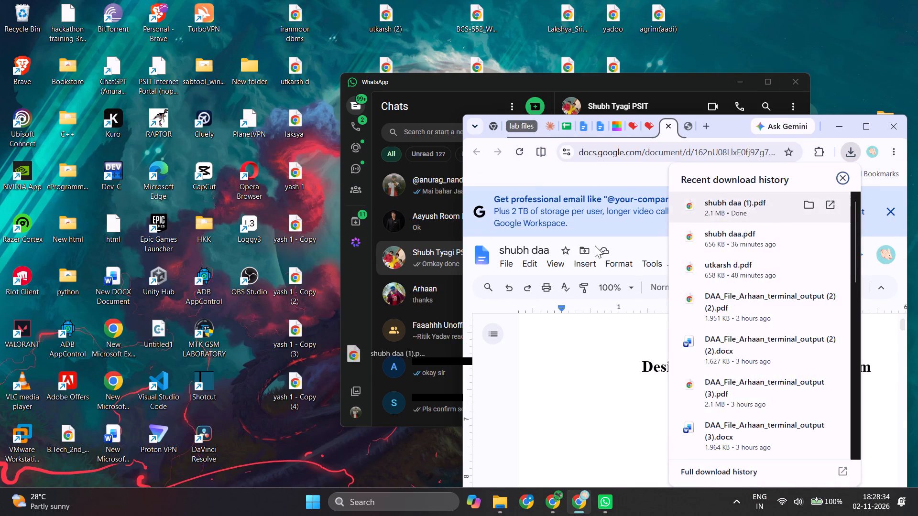
drag(595, 246, 407, 449)
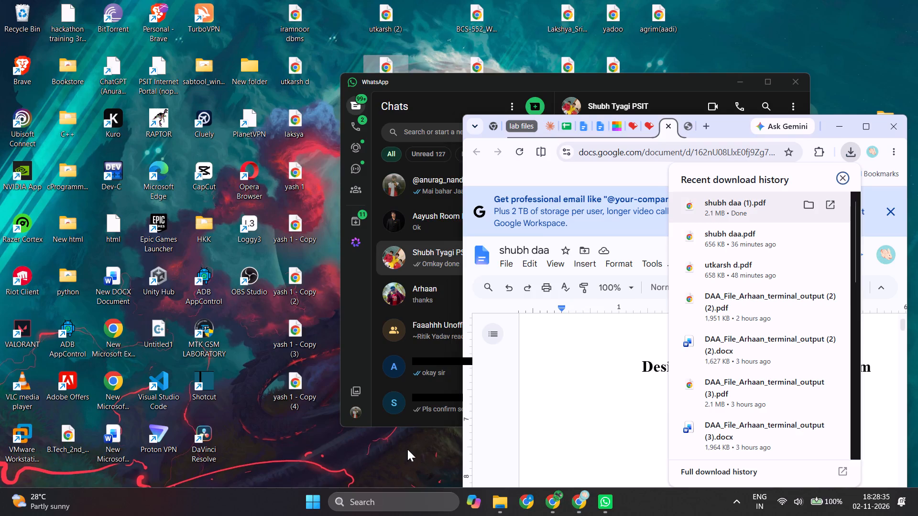
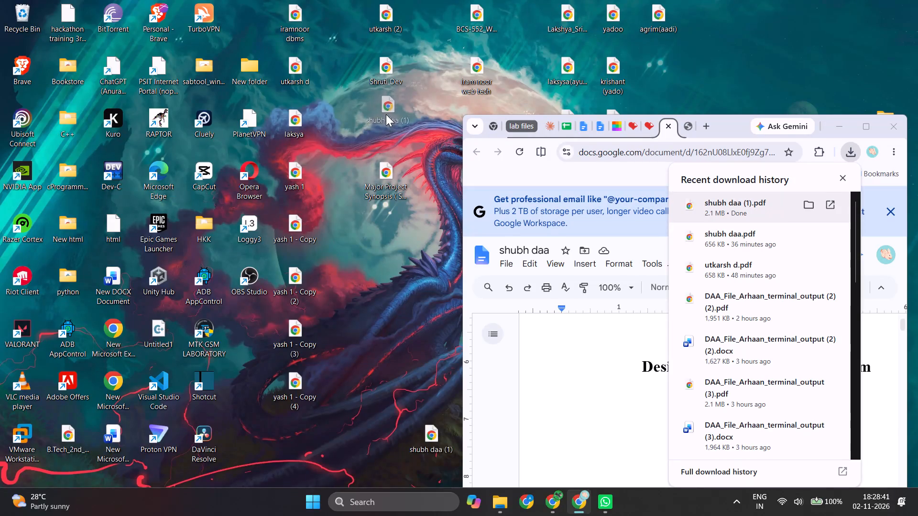
Maximise the lab file's window and look over the cover page details and the Lab 1 code and output pages.
click(864, 124)
scroll(579, 301, down, 4)
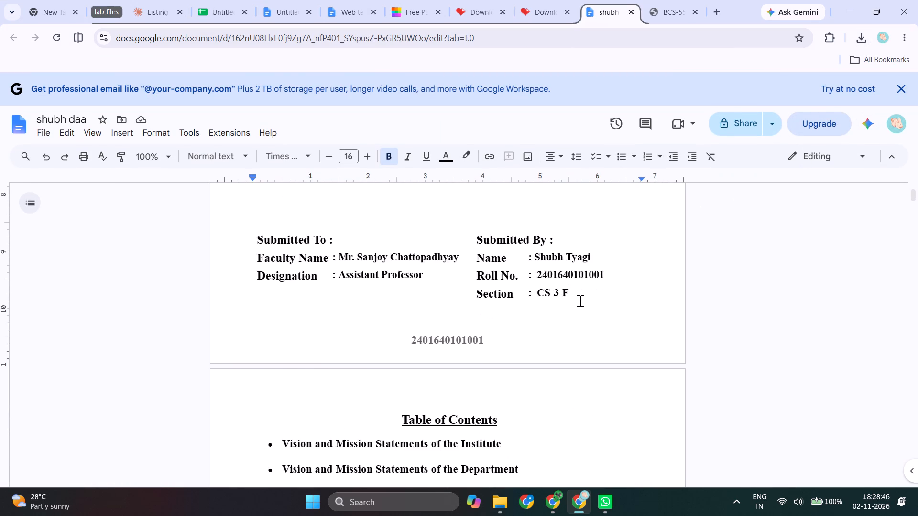
scroll(579, 301, down, 19)
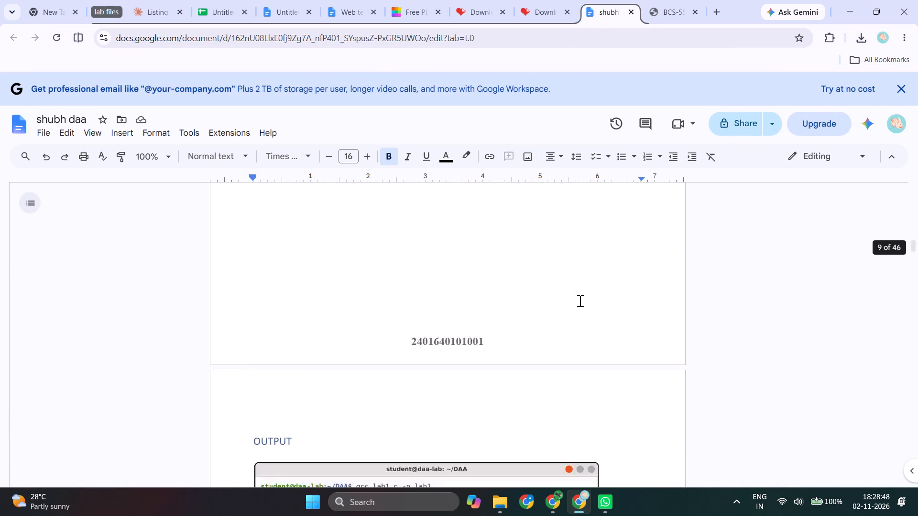
scroll(579, 301, up, 2)
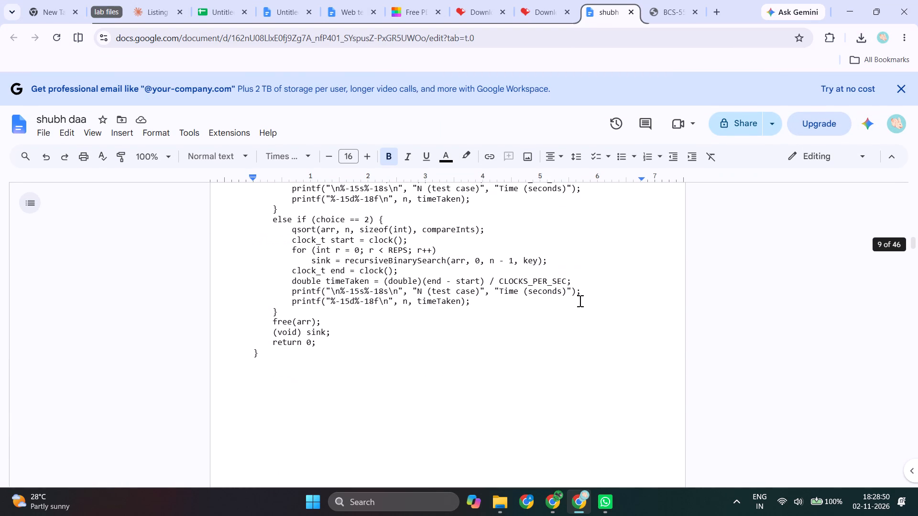
scroll(579, 301, up, 1)
Open the lab file's document name for editing.
click(65, 119)
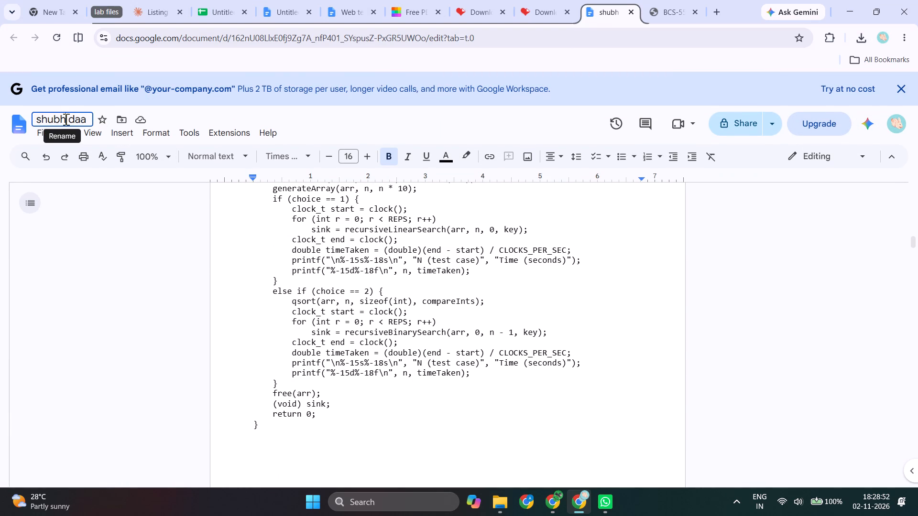
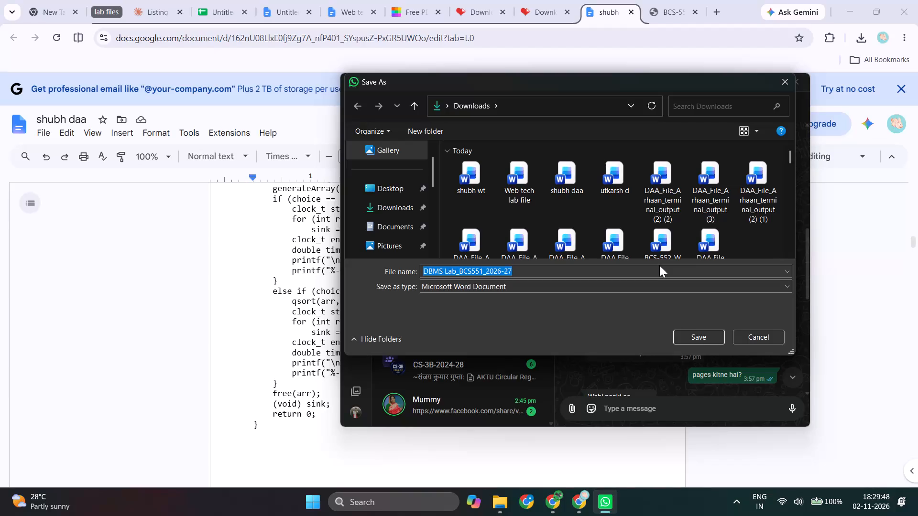
Save the DBMS lab Word document shared on WhatsApp to the Downloads folder under the name "utkarsh dbms".
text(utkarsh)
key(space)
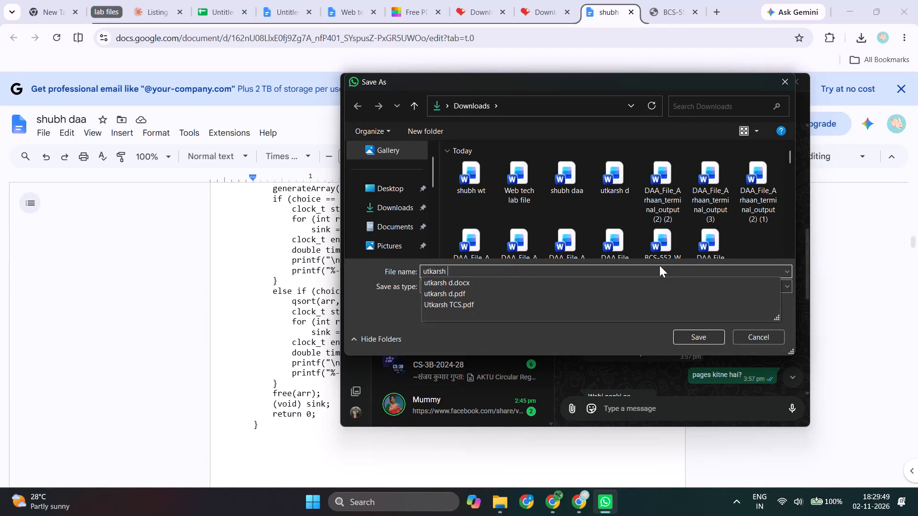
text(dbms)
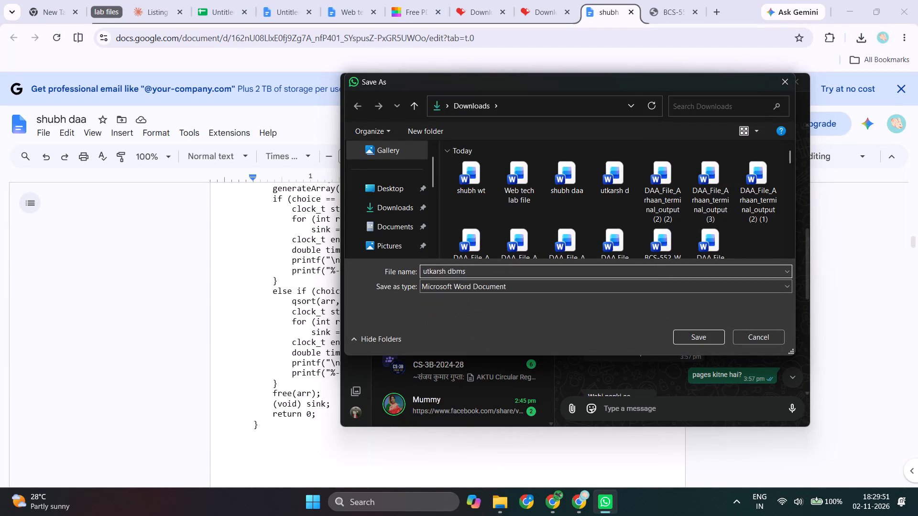
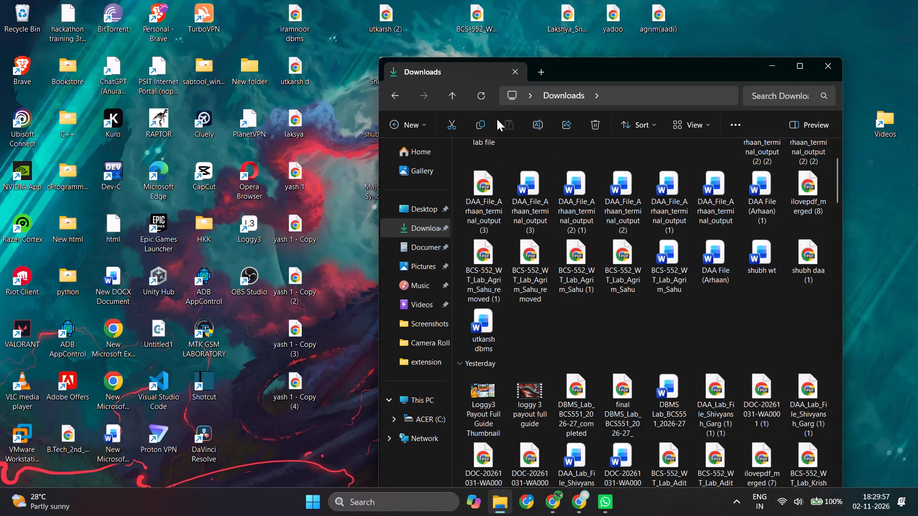
Refresh the Downloads folder and check today's newest files.
click(483, 93)
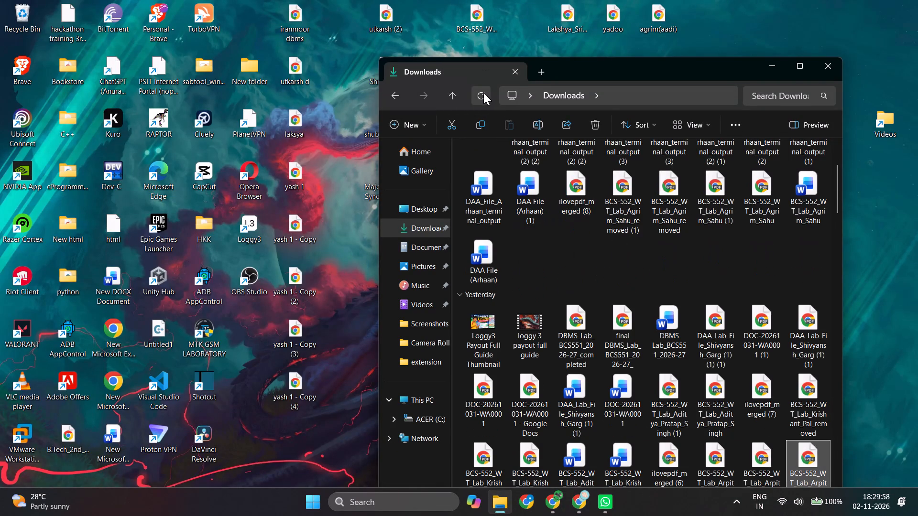
scroll(495, 158, up, 5)
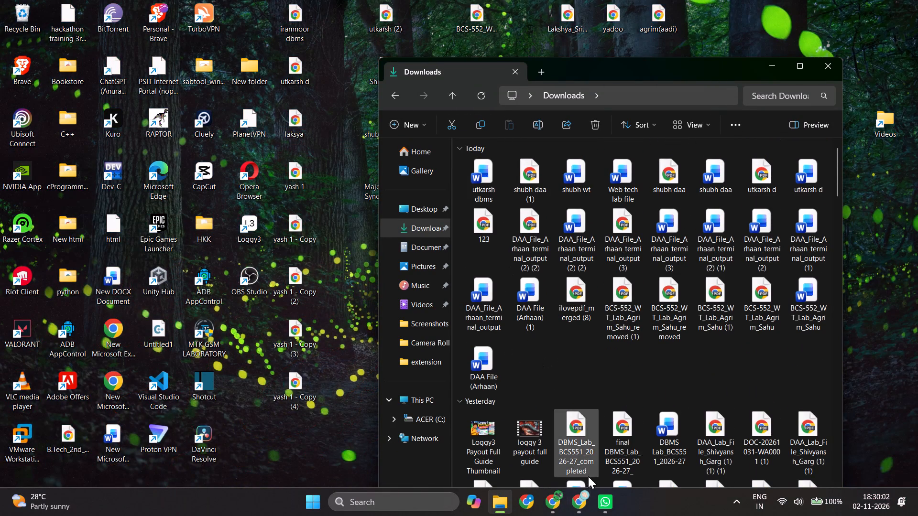
Switch to Chrome and return to the untitled Google Docs document with the file upload dialog open.
click(588, 498)
click(275, 0)
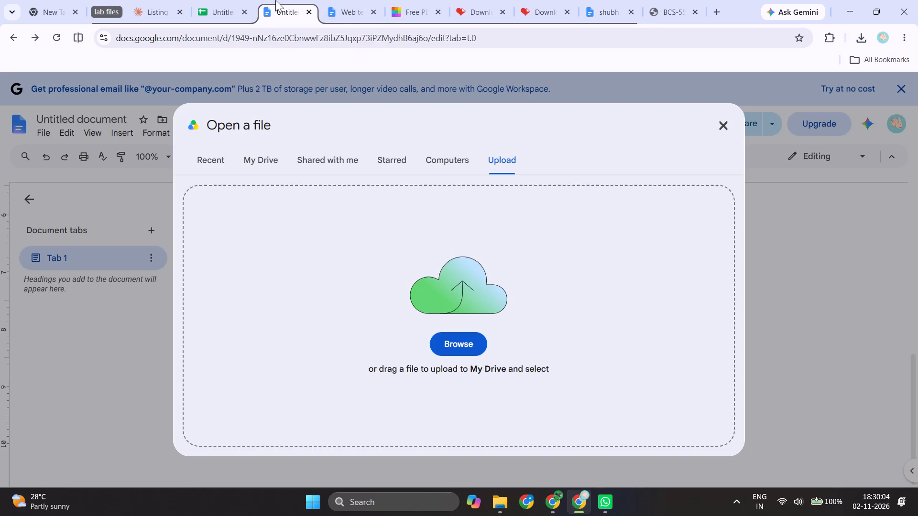
Upload the "utkarsh dbms" file from the computer to open it in the document editor.
click(458, 354)
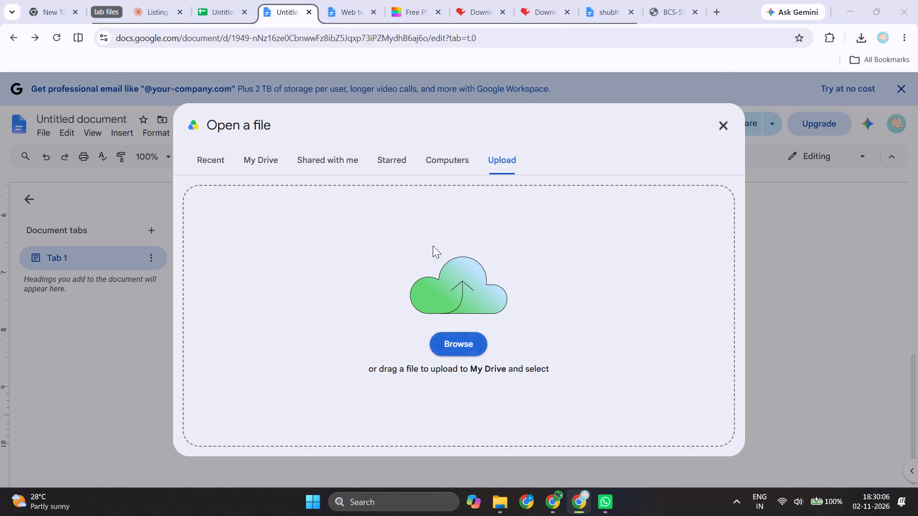
click(141, 108)
key(Return)
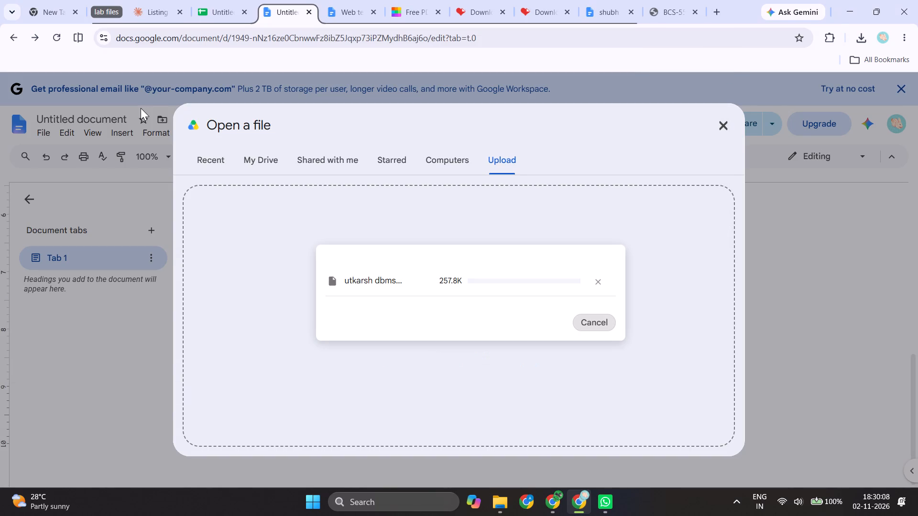
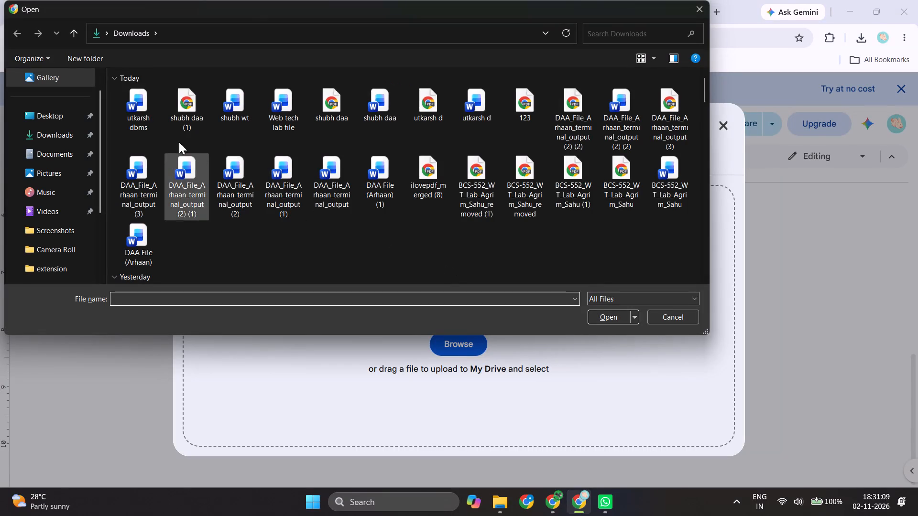
Add the "utkarsh dbms" Word file from Downloads to the upload area and dismiss the file chooser.
drag(143, 103, 418, 386)
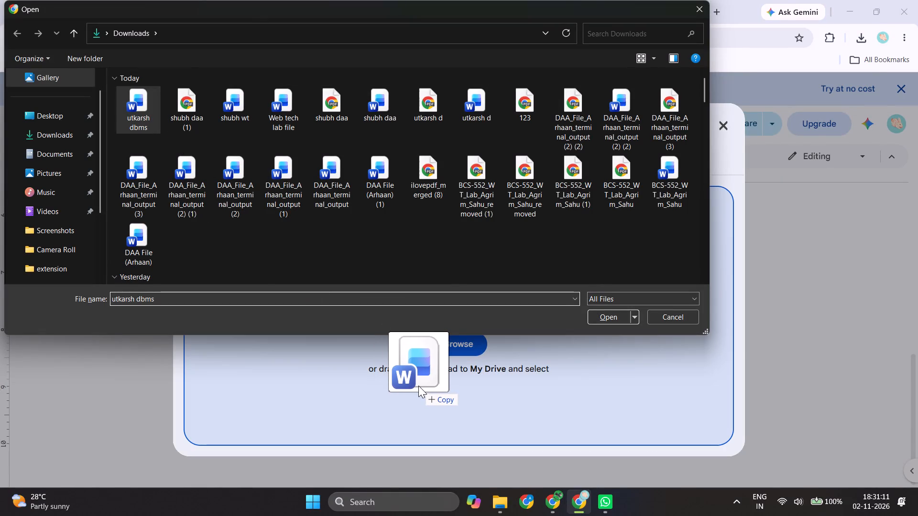
click(694, 10)
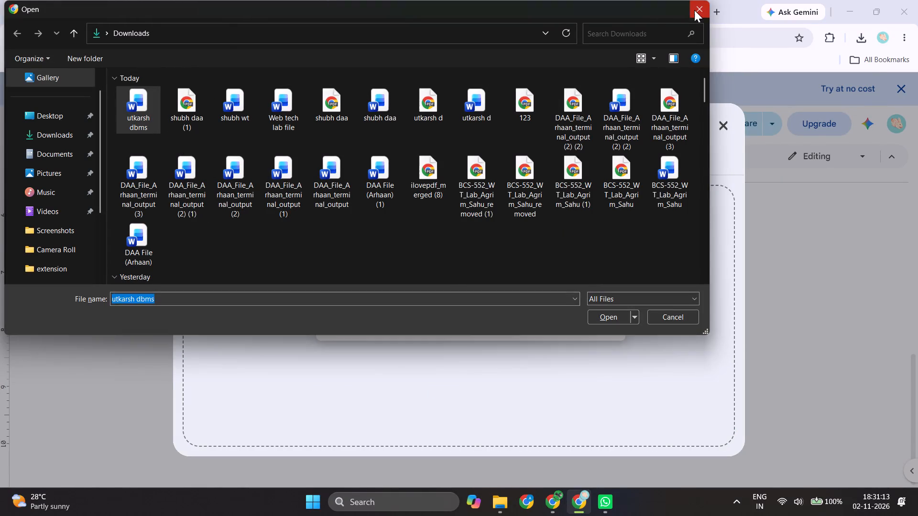